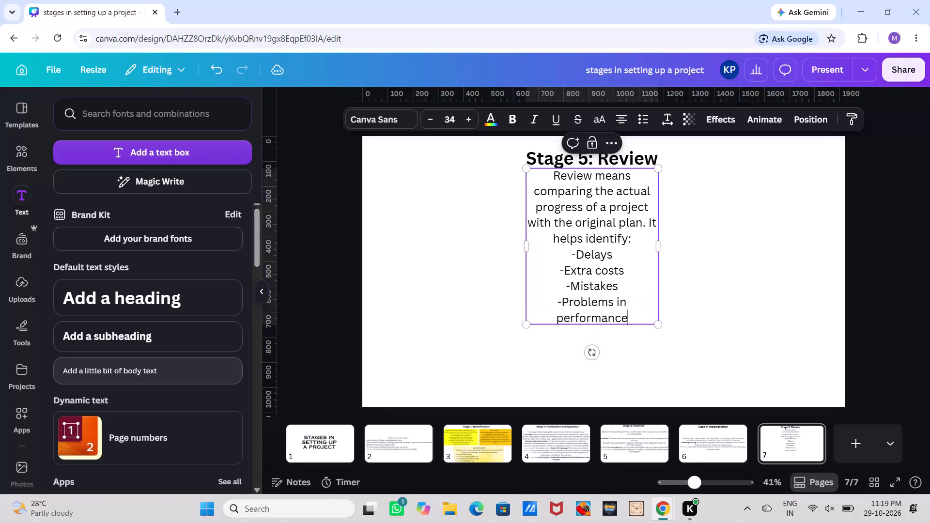
Add the line "The management can then take corrective action" at the end of the Stage 5: Review body text.
key(Return)
text(The management)
key(space)
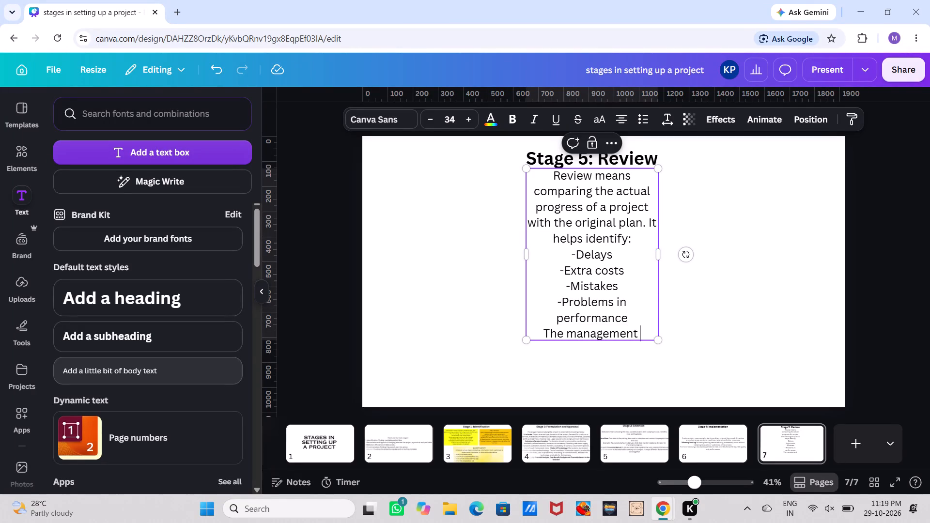
text(can then take corrre)
key(BackSpace)
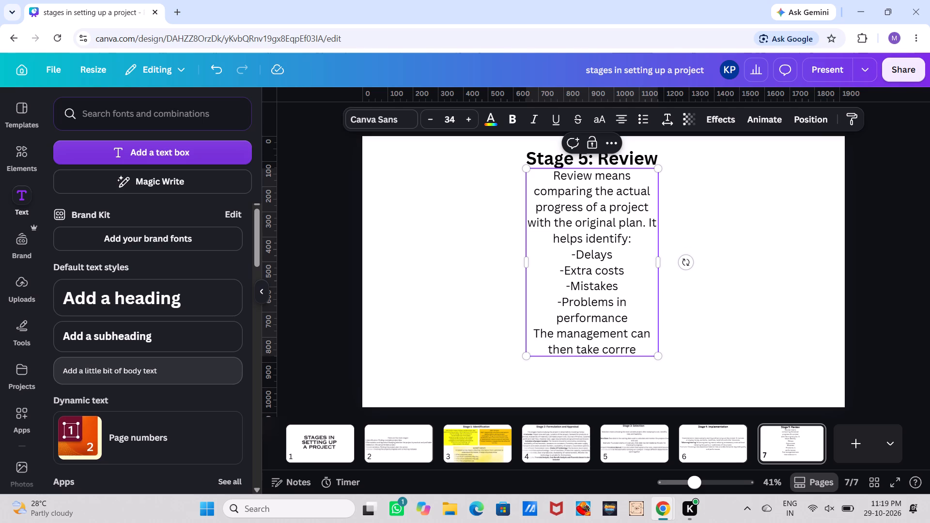
key(BackSpace)
text(ective actio)
key(n)
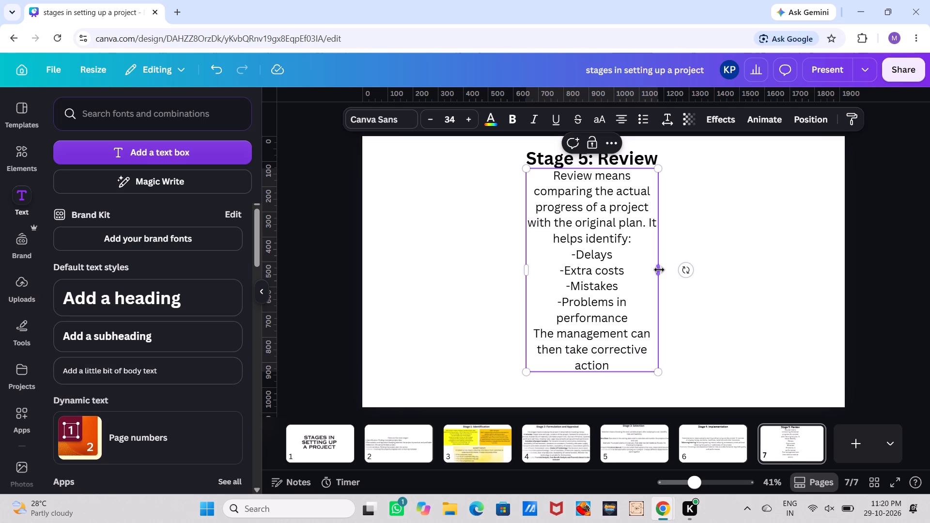
Widen the Stage 5: Review body text box on both sides so it spans most of the slide's width.
drag(659, 270, 732, 274)
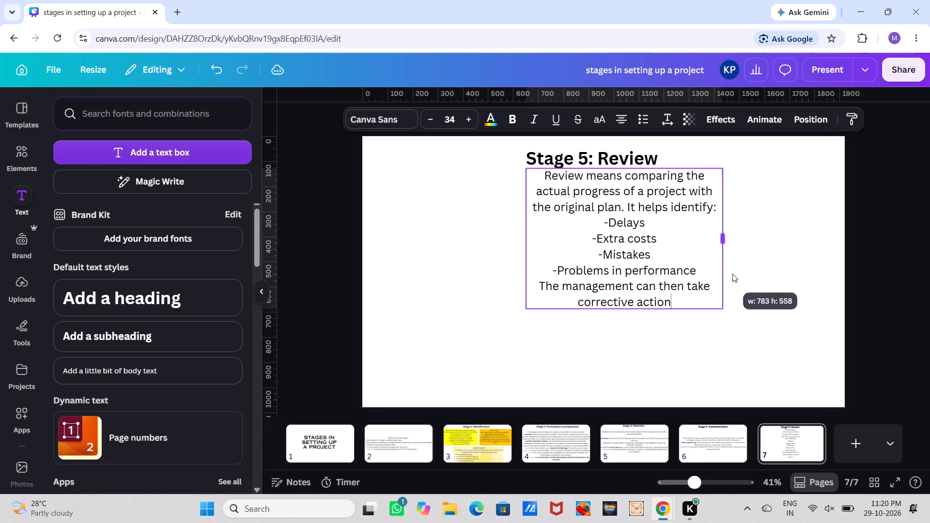
drag(732, 274, 830, 275)
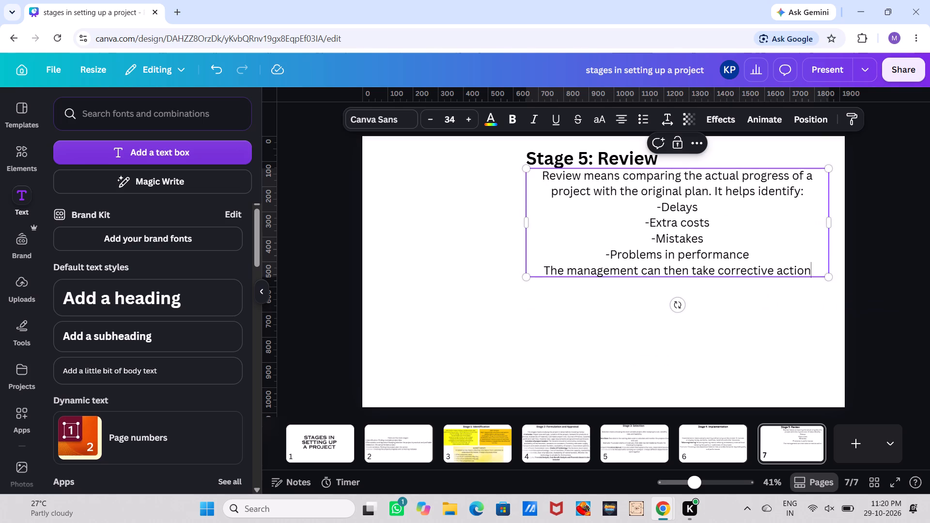
drag(587, 231, 570, 235)
drag(525, 222, 410, 227)
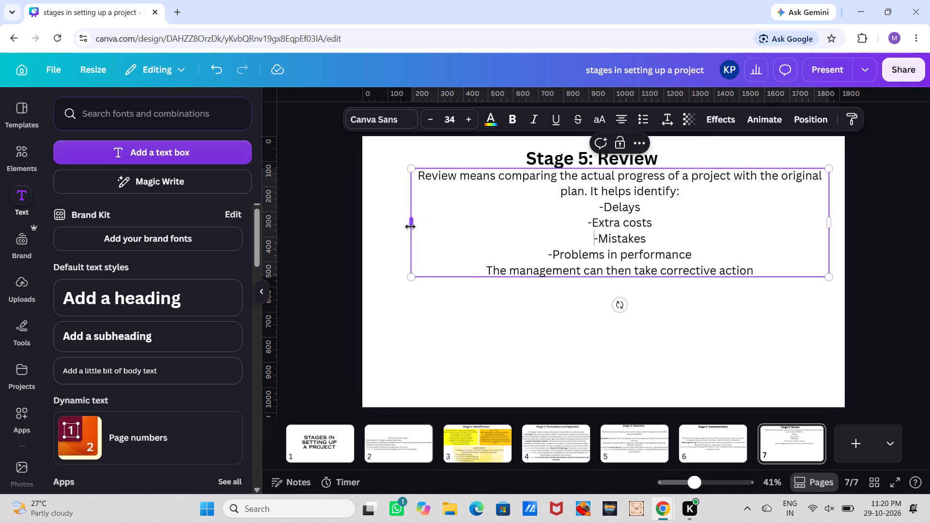
Move the Stage 5: Review body text box down to the vertical middle of the slide, leaving a gap below the heading.
click(652, 277)
drag(637, 261, 637, 283)
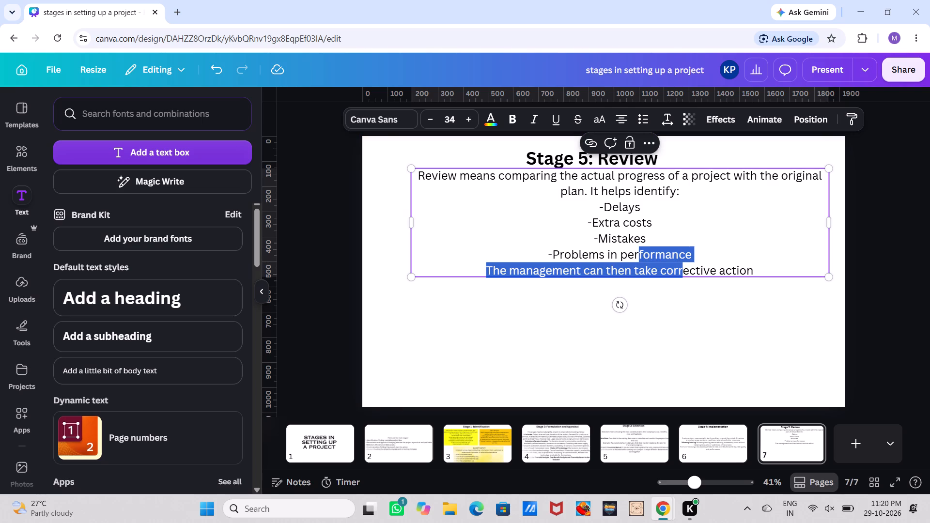
click(632, 279)
drag(626, 261, 625, 261)
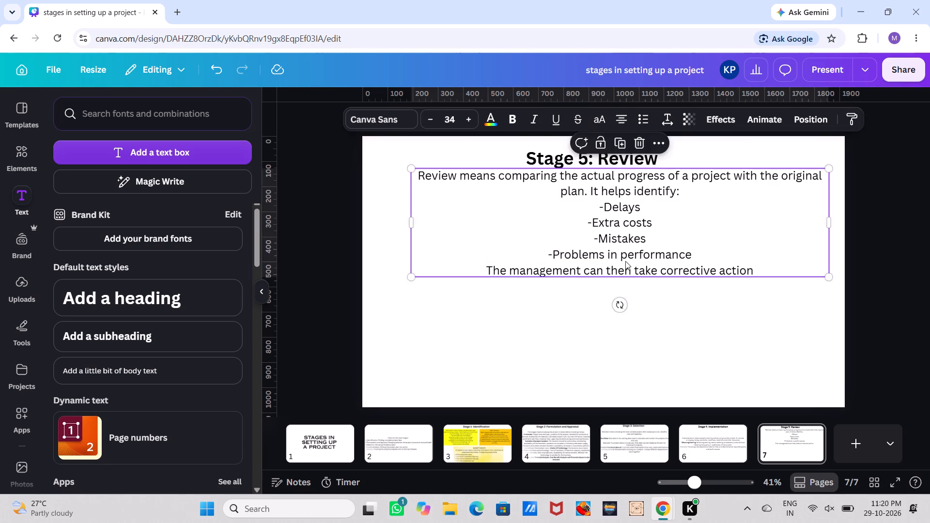
drag(625, 261, 601, 314)
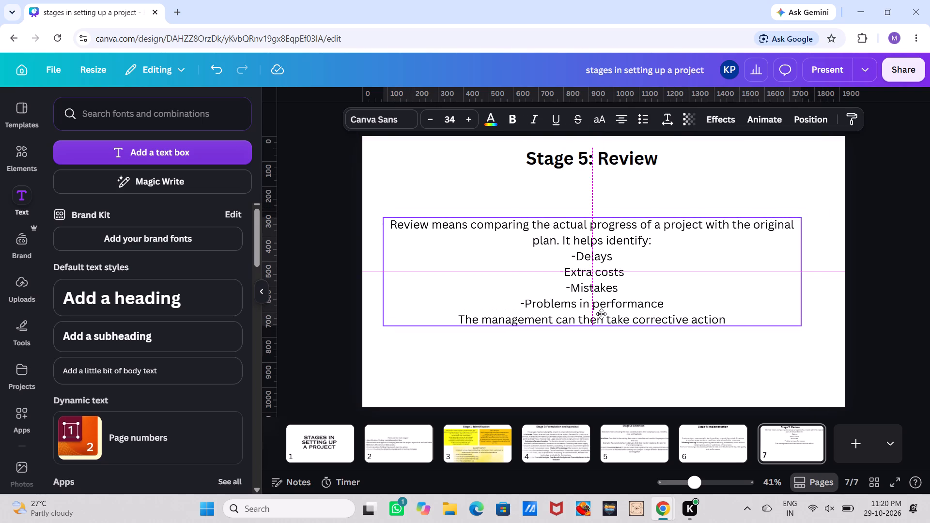
drag(601, 314, 603, 312)
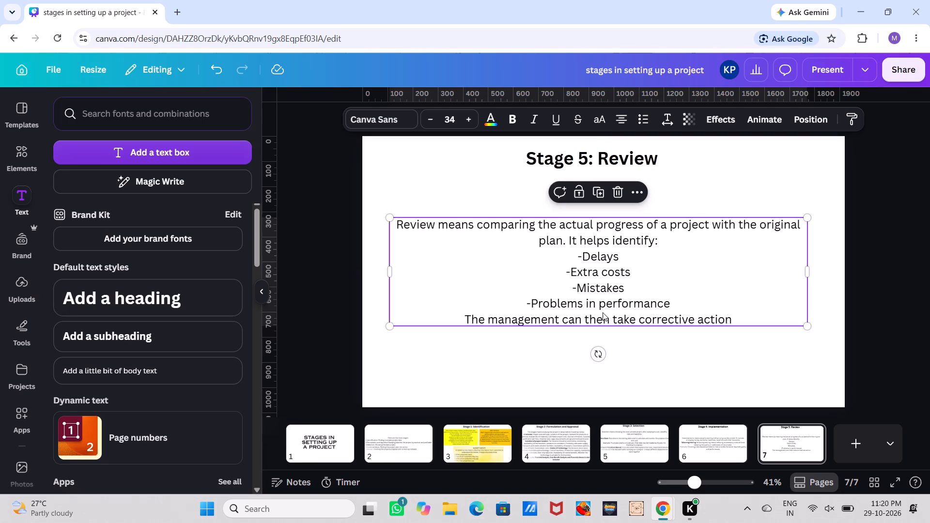
click(348, 333)
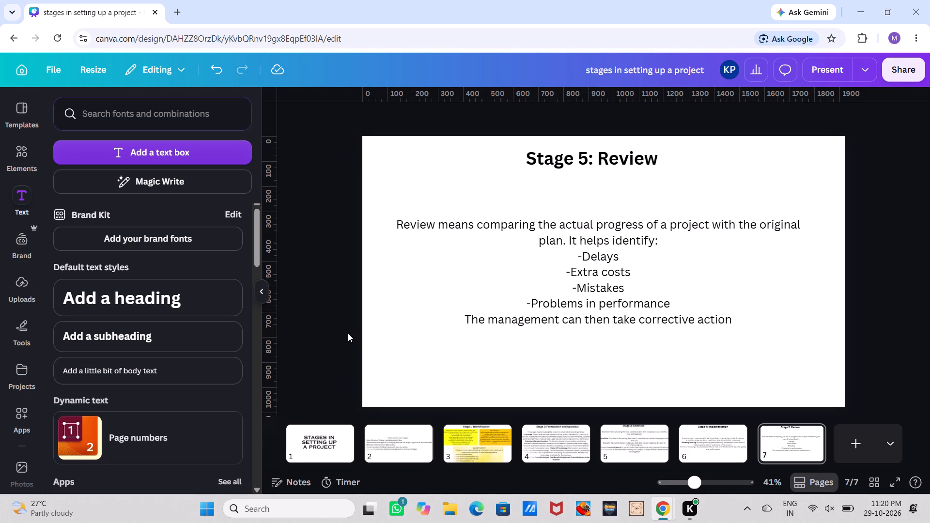
Add a blank page after the Stage 5: Review slide.
click(839, 438)
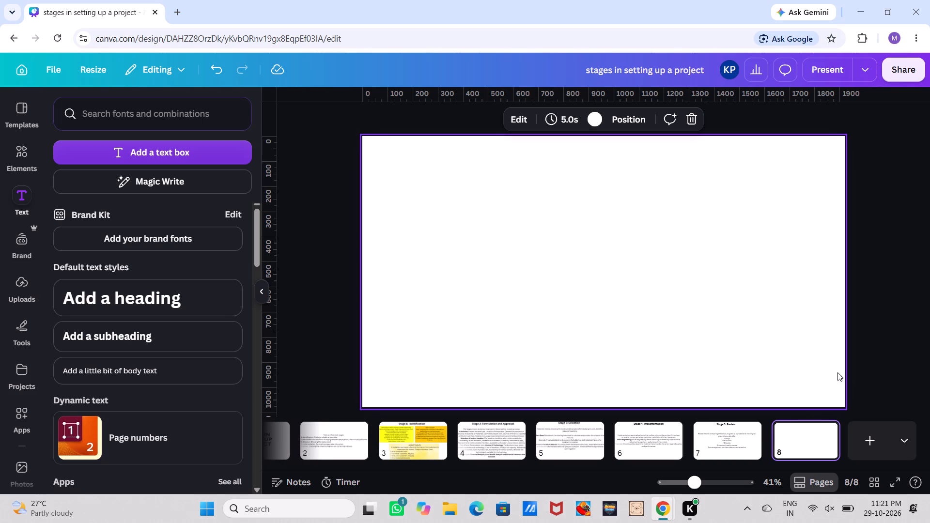
Review the existing slides from page 7 back to the title page, and return to the blank page 8.
click(800, 447)
click(748, 447)
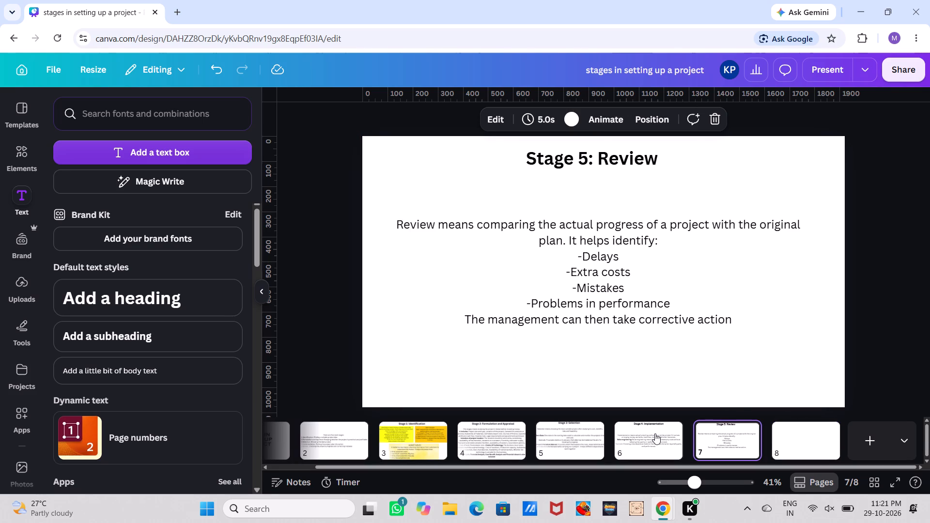
click(655, 433)
click(578, 435)
click(495, 442)
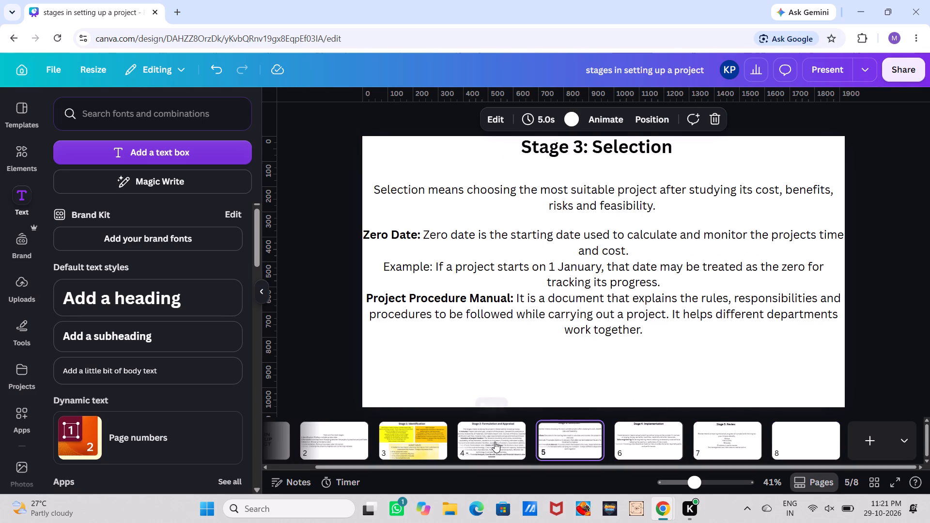
click(412, 445)
click(361, 430)
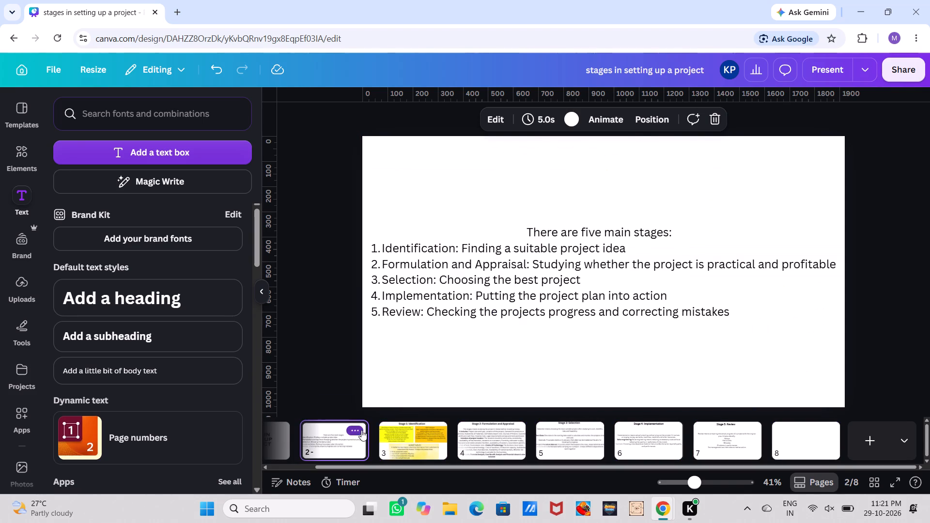
click(283, 438)
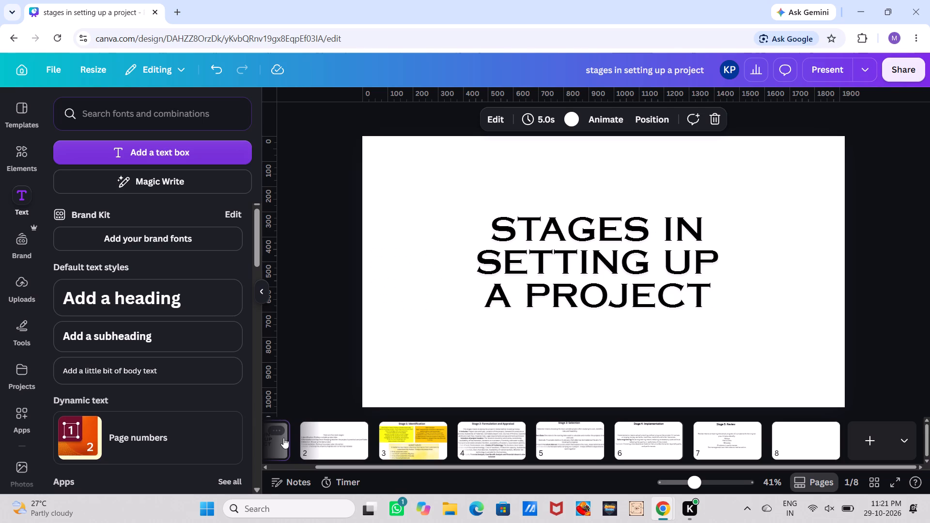
click(782, 439)
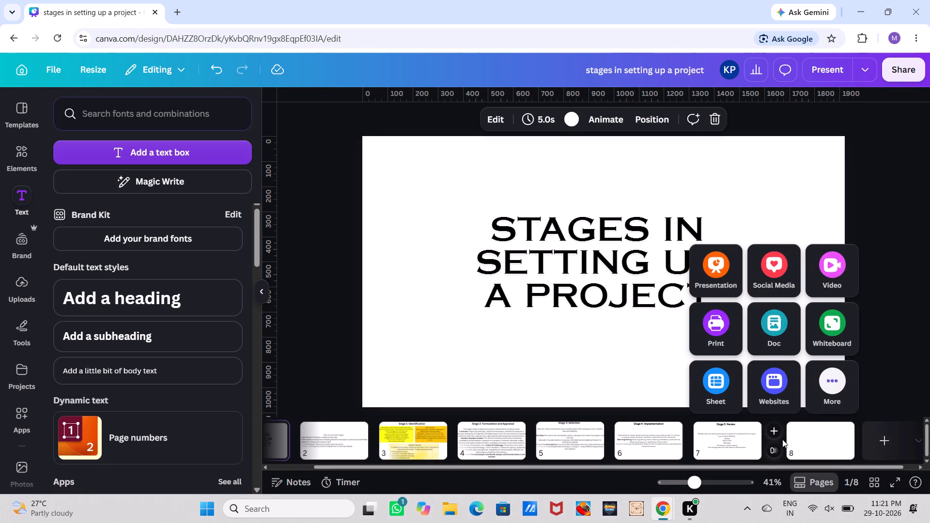
click(801, 439)
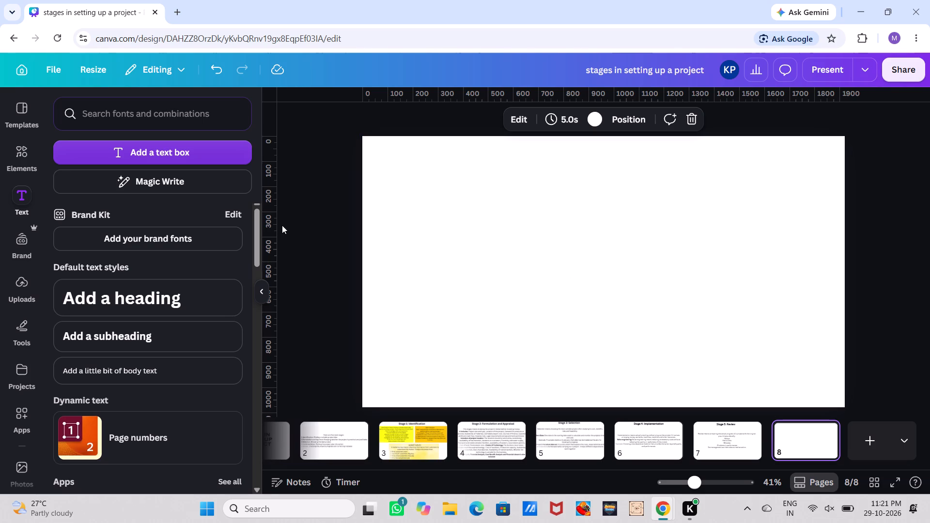
Leave the current design for the home page and create a new blank presentation.
click(16, 67)
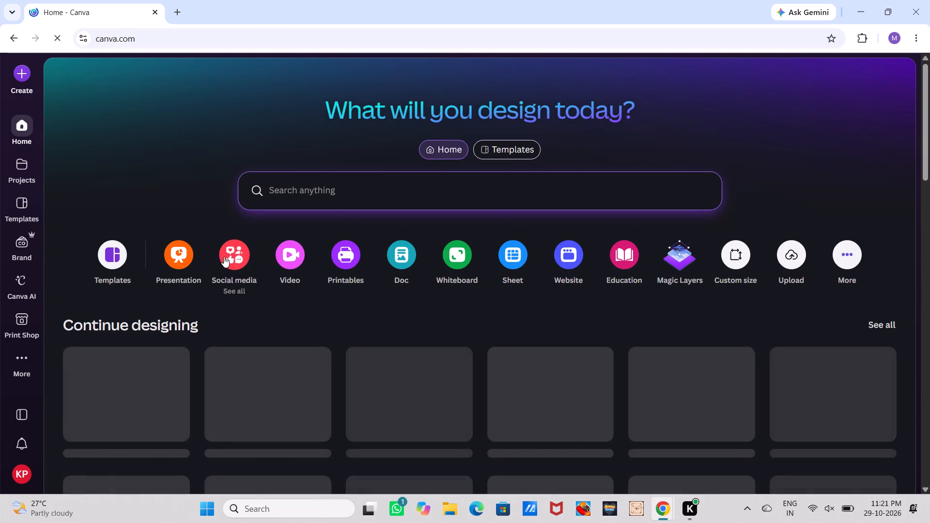
click(176, 264)
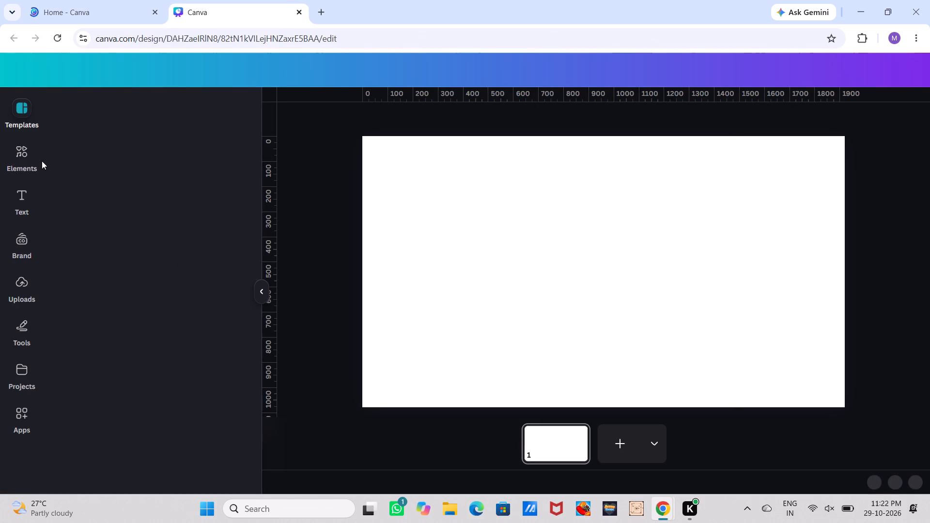
Search the elements library for "business".
click(42, 161)
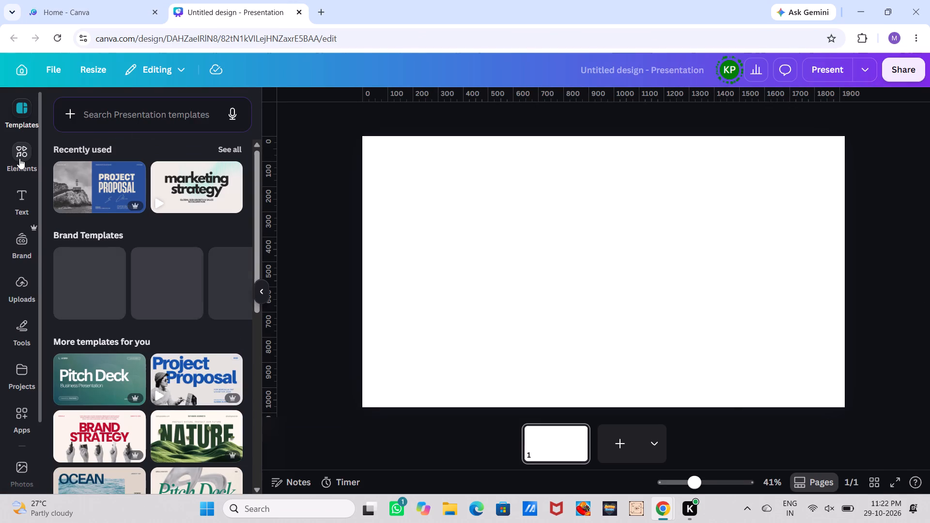
click(19, 158)
click(124, 126)
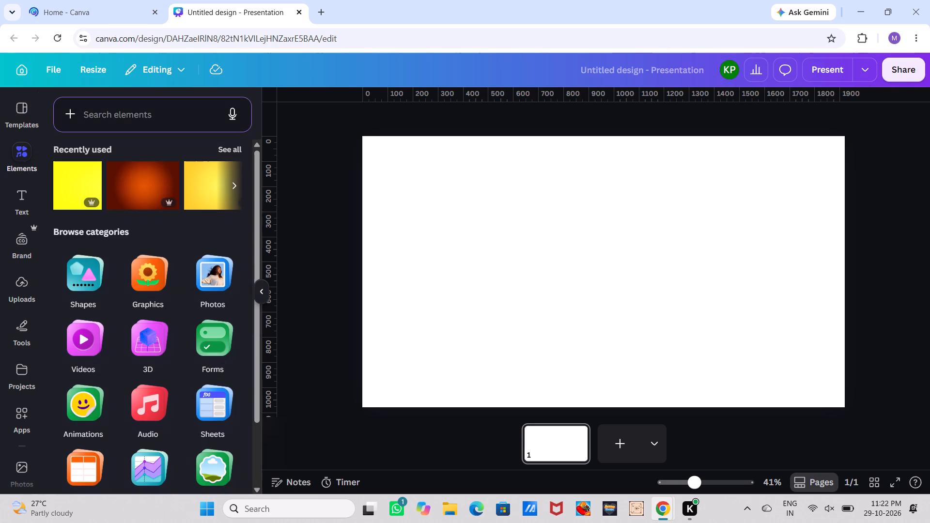
text(bu)
click(124, 126)
click(127, 114)
text(buai)
key(BackSpace)
key(BackSpace)
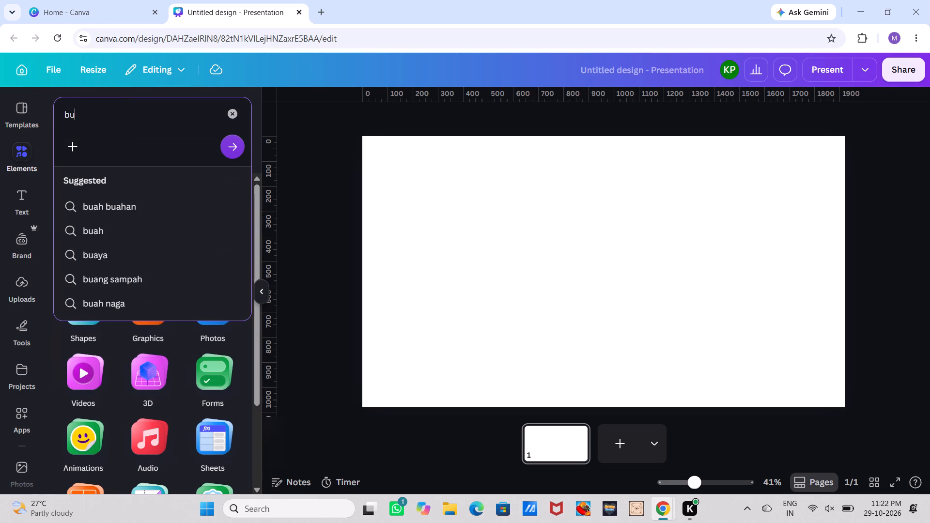
text(siness)
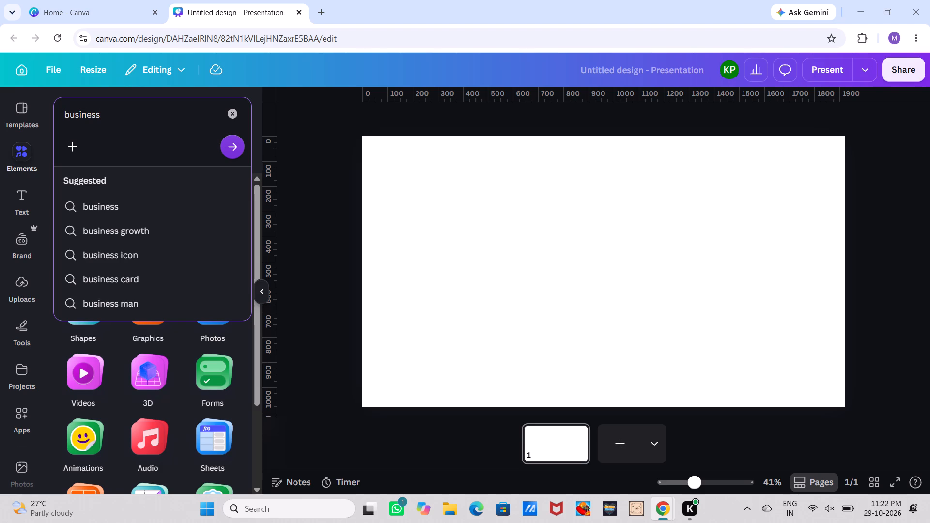
key(Return)
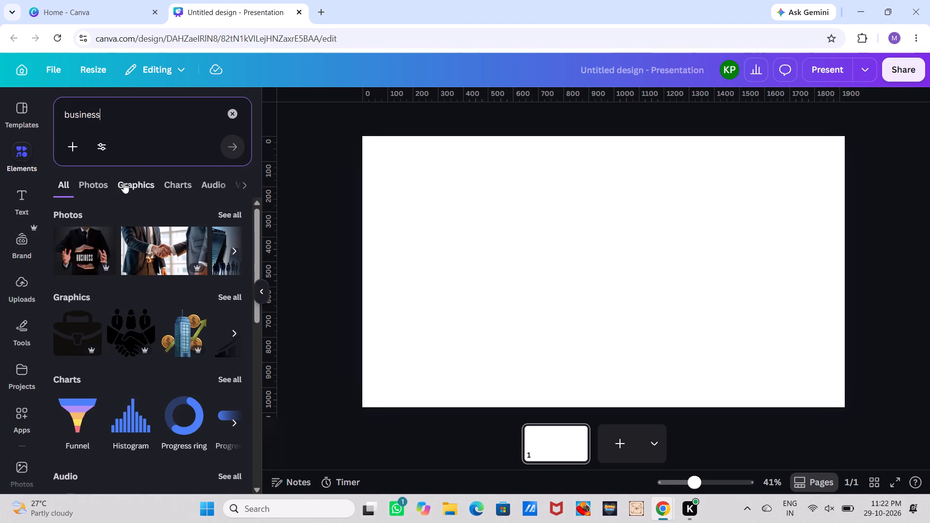
Insert the black handshake graphic with three business people and place it in the slide's lower-left corner.
click(141, 320)
click(129, 330)
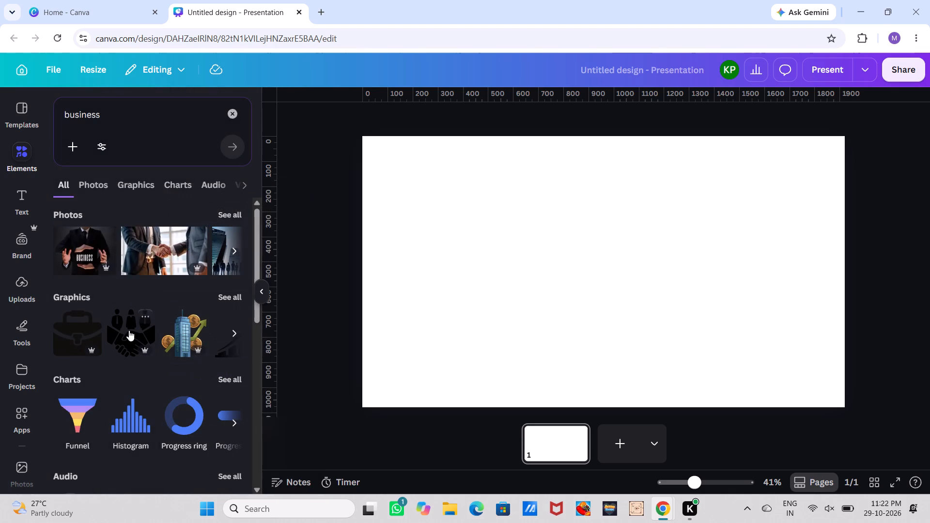
click(129, 330)
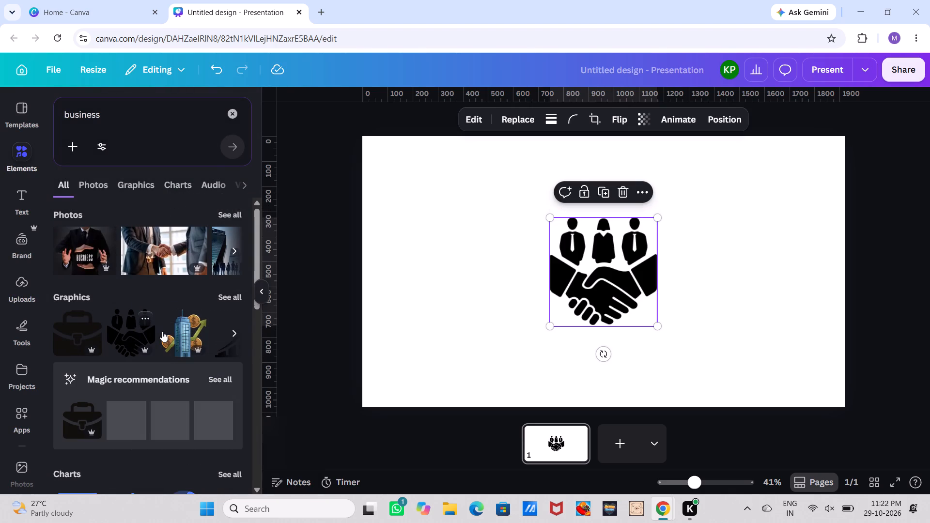
drag(631, 283, 470, 354)
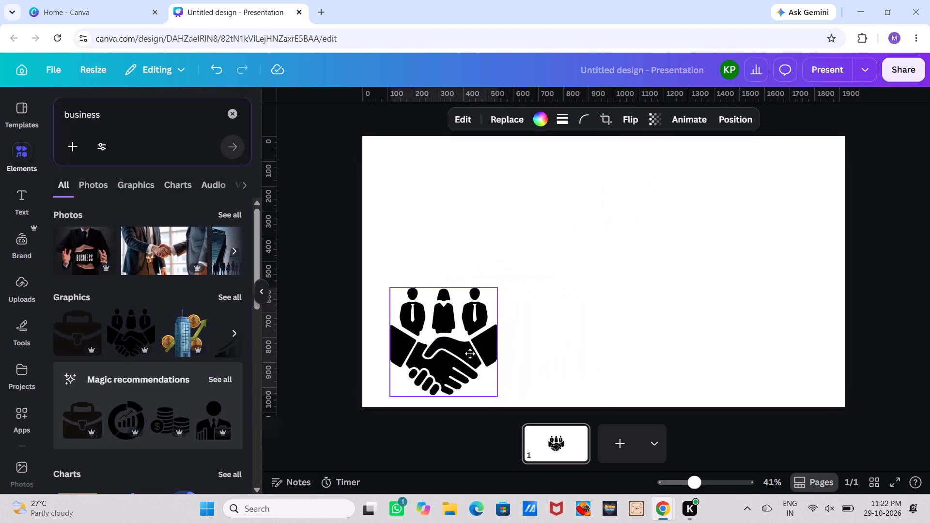
drag(470, 354, 463, 353)
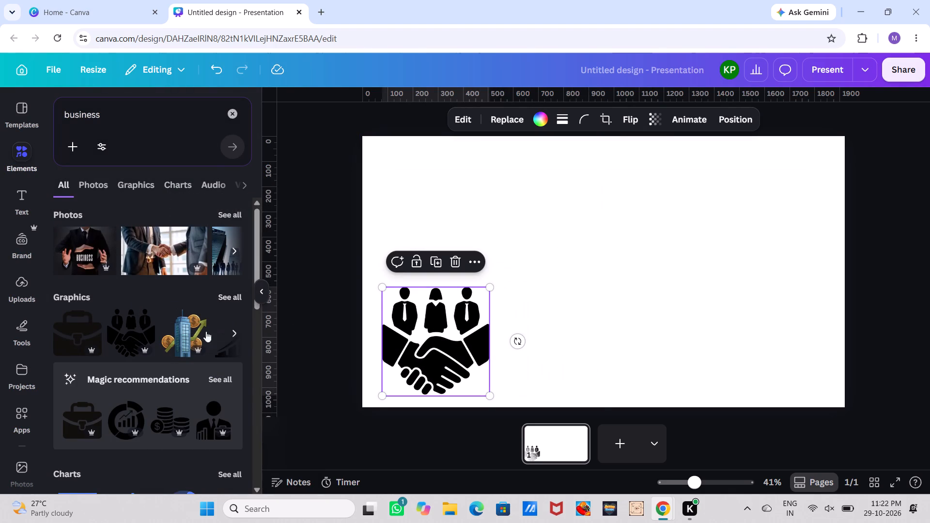
click(188, 333)
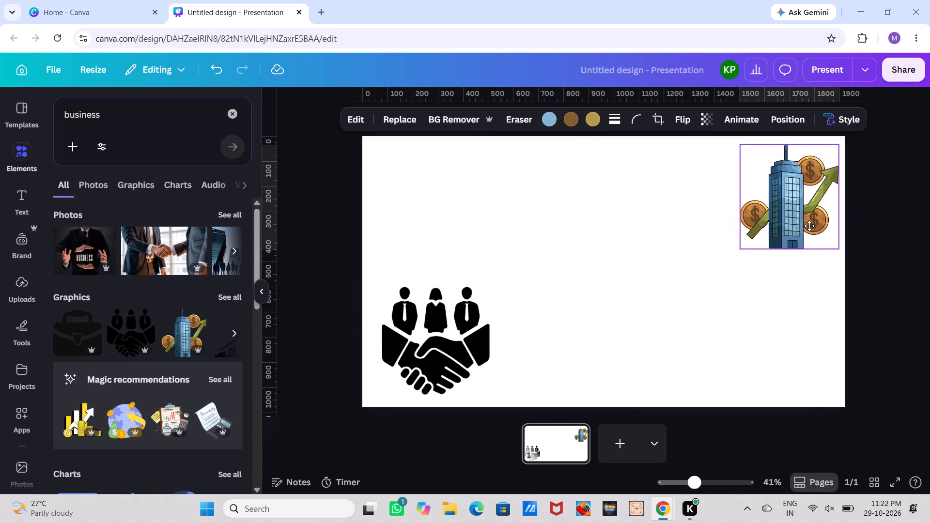
drag(809, 226, 811, 224)
click(881, 230)
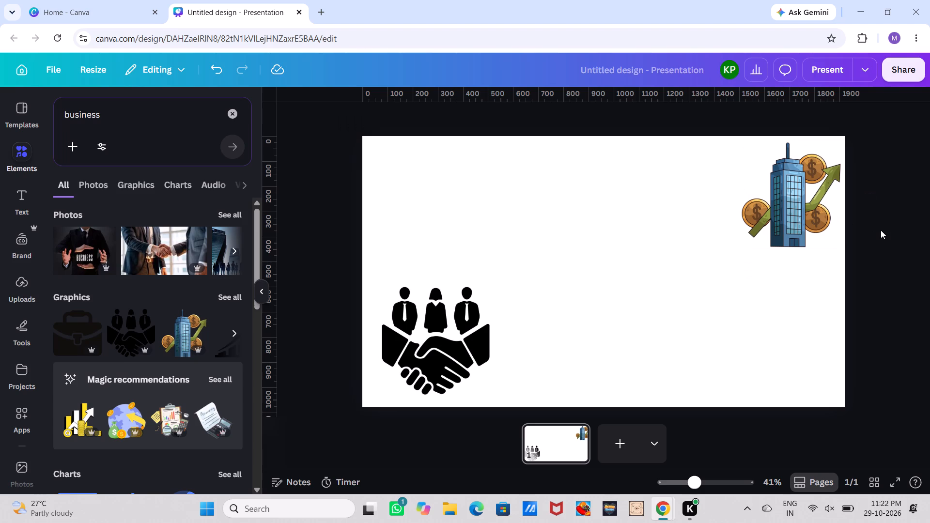
Shrink the handshake graphic to about three quarters of its size and move it closer to the slide's lower-left corner.
click(401, 330)
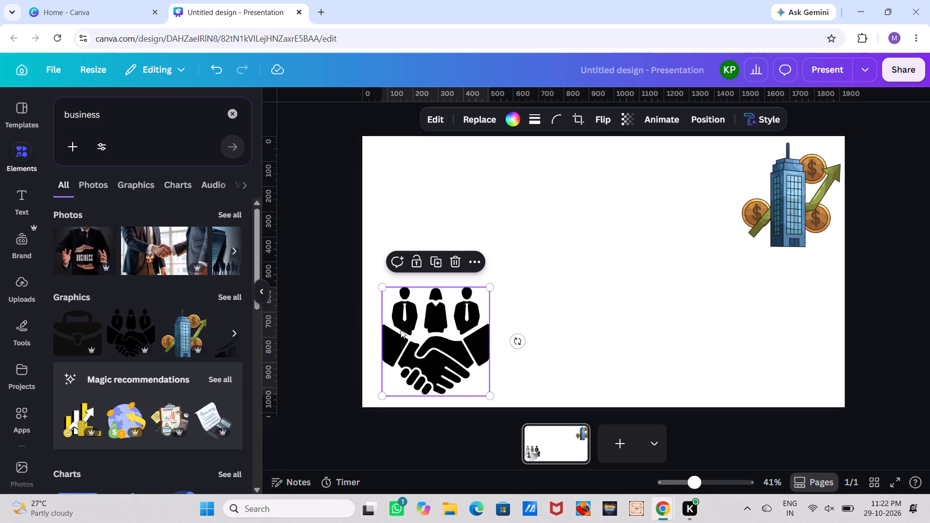
drag(490, 397, 474, 383)
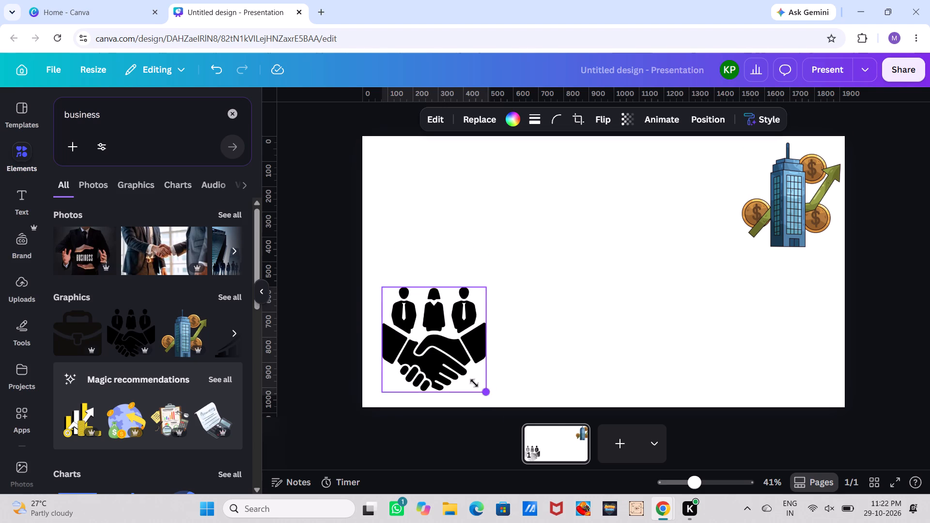
drag(474, 383, 458, 373)
drag(439, 350, 439, 365)
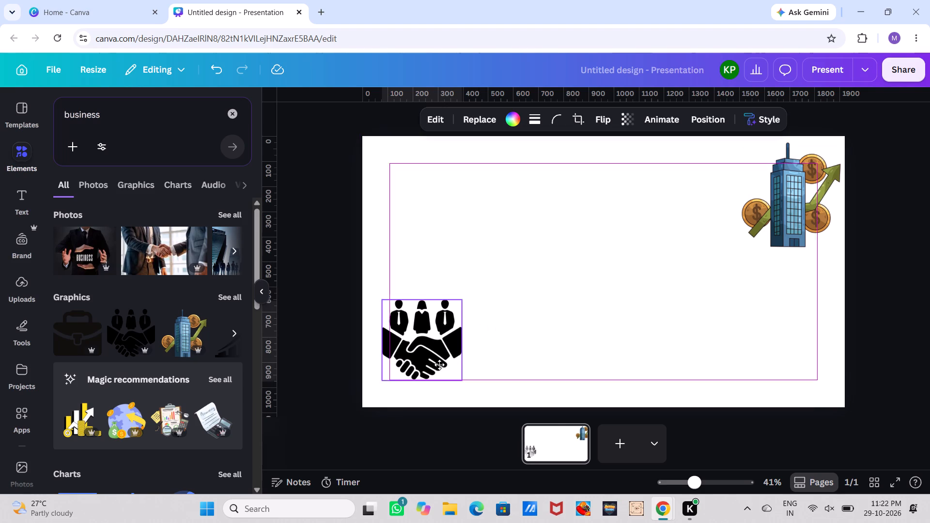
drag(439, 365, 428, 378)
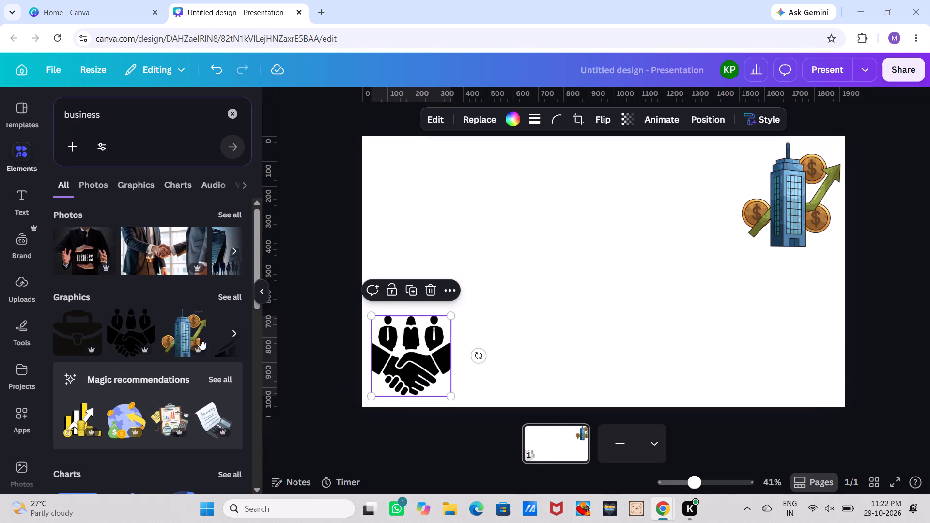
Browse the text styles and font combinations for a design suited to the slide's title.
click(20, 207)
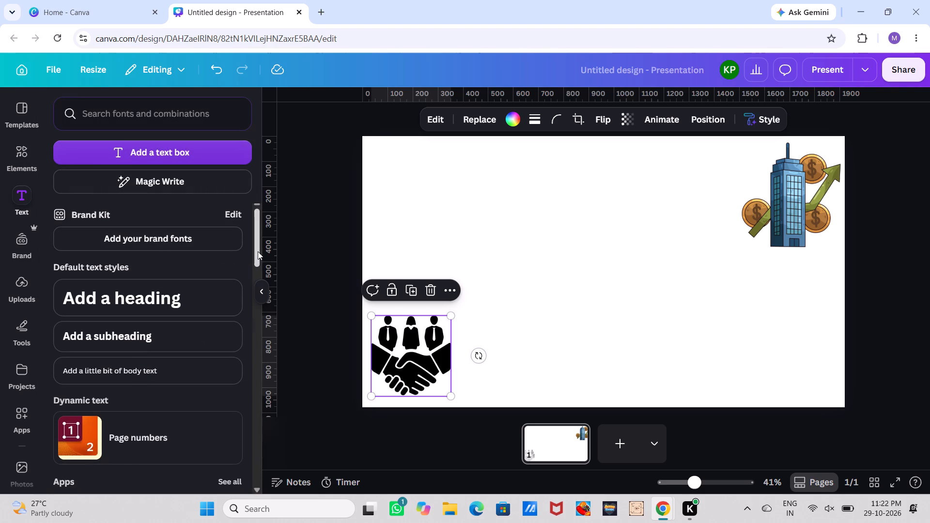
drag(259, 251, 251, 316)
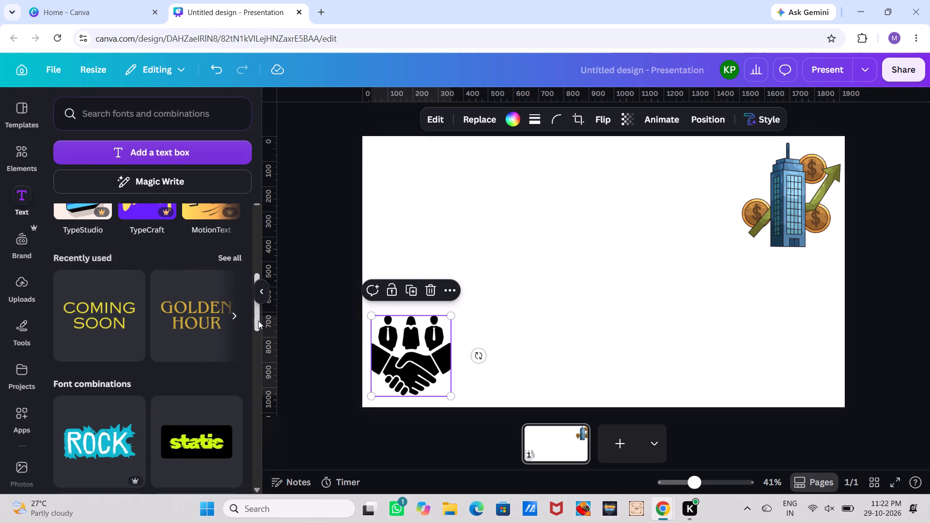
drag(258, 321, 261, 370)
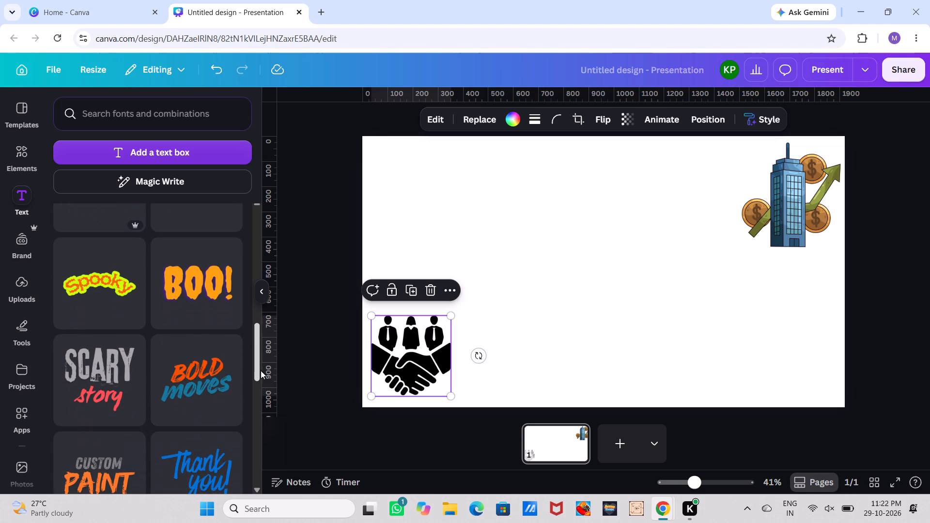
drag(261, 370, 266, 412)
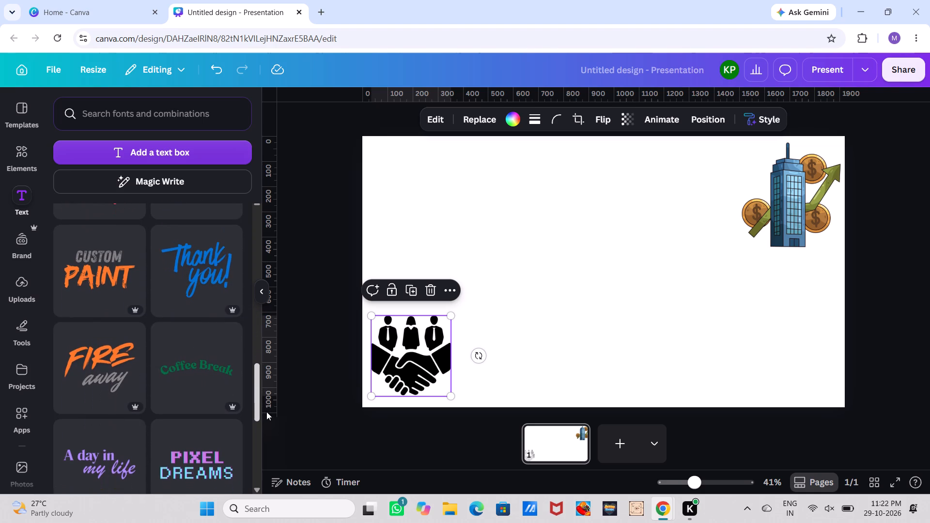
drag(266, 412, 272, 448)
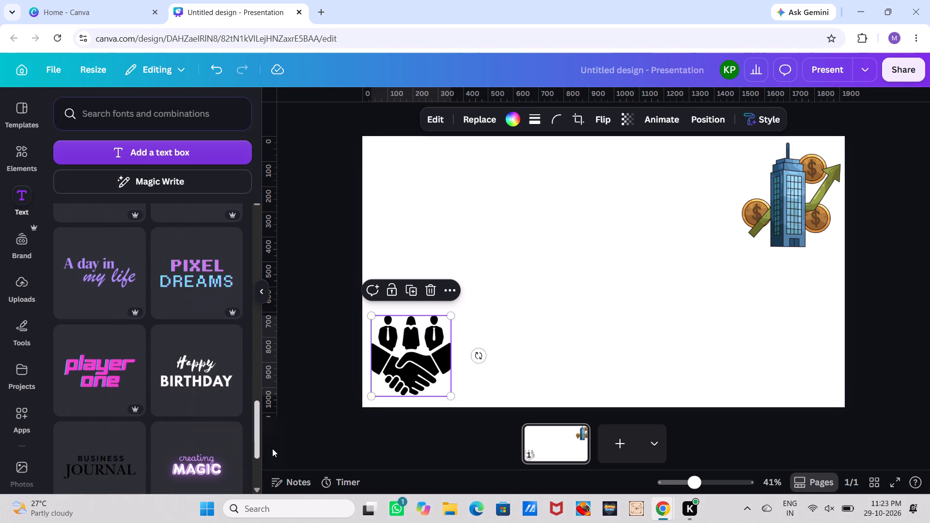
drag(272, 448, 276, 508)
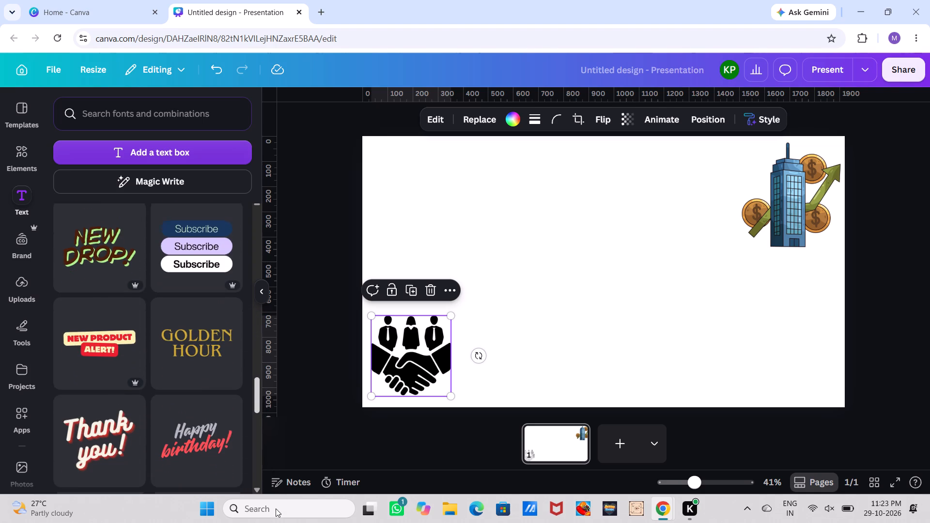
drag(276, 508, 286, 522)
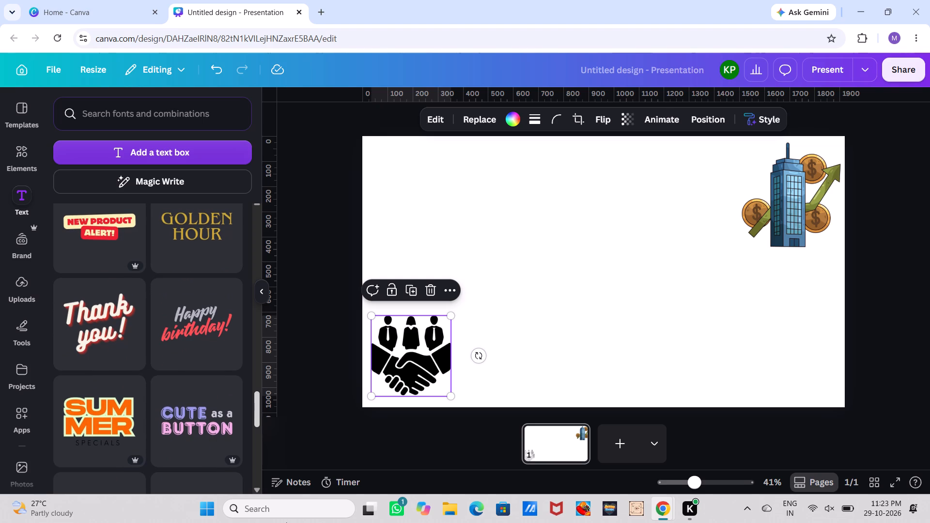
drag(286, 522, 287, 522)
drag(256, 419, 262, 446)
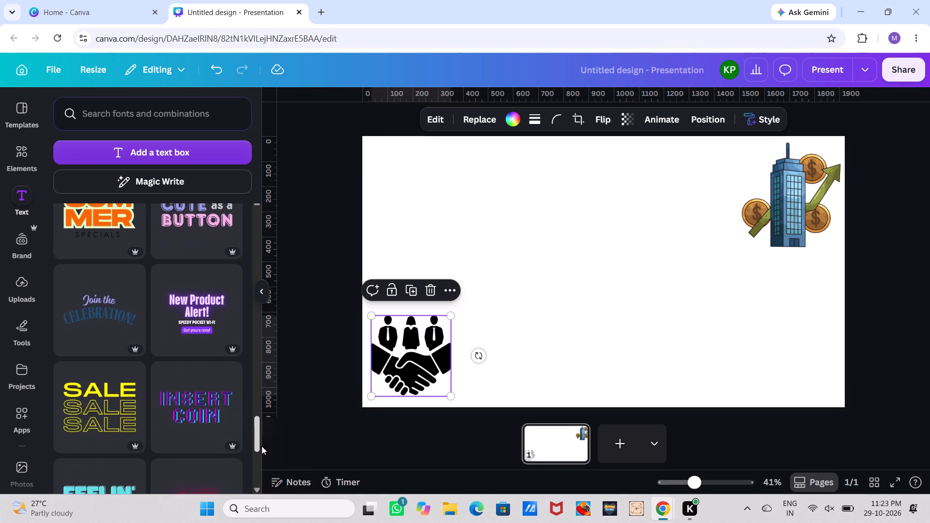
drag(262, 446, 264, 463)
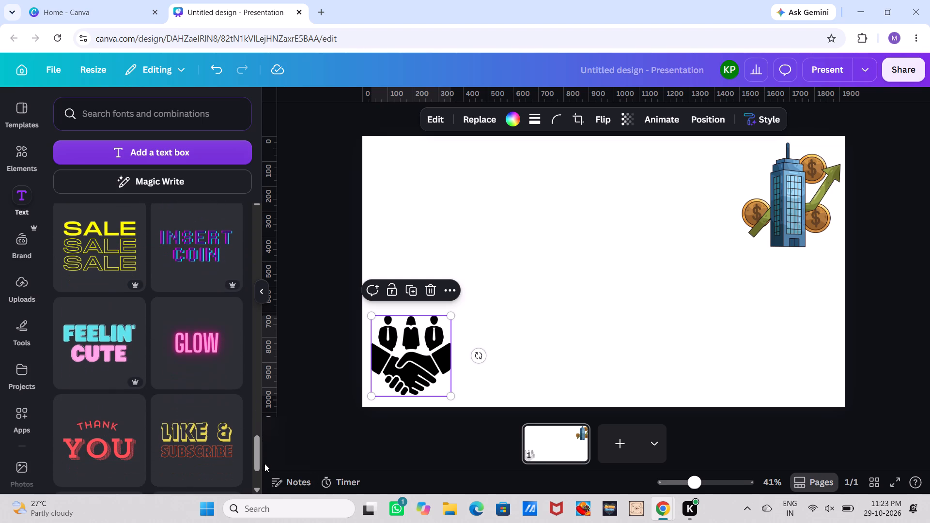
drag(255, 460, 262, 483)
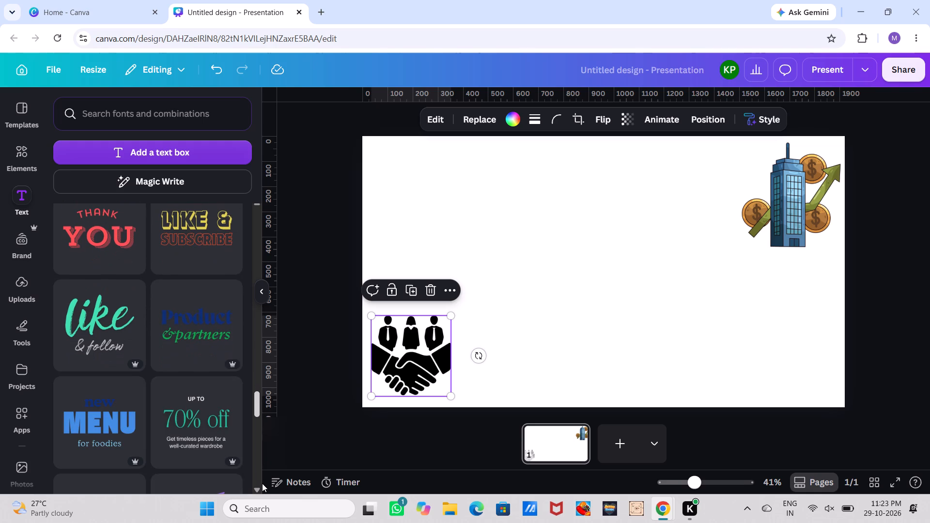
drag(262, 483, 285, 152)
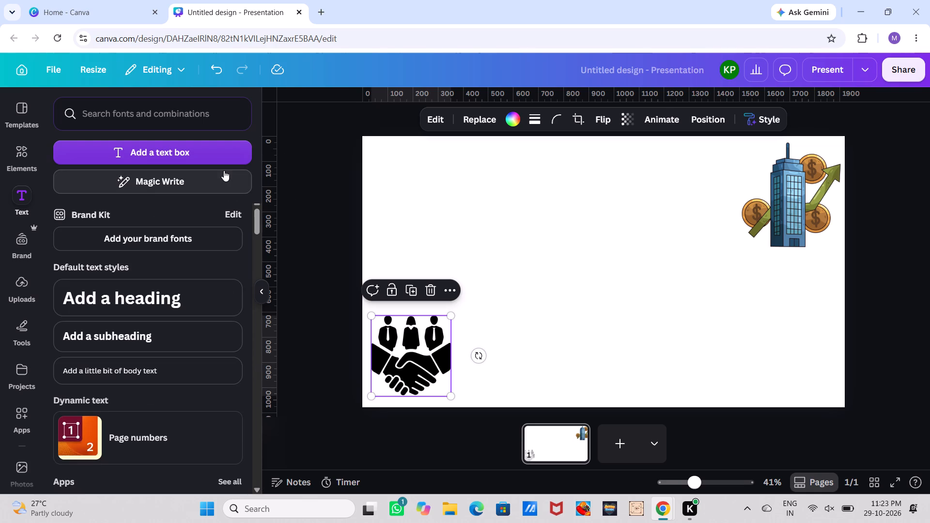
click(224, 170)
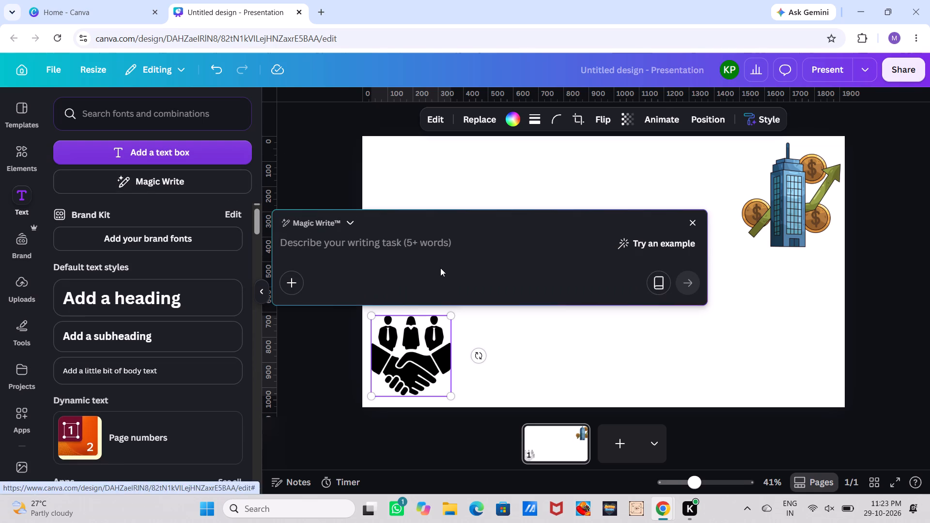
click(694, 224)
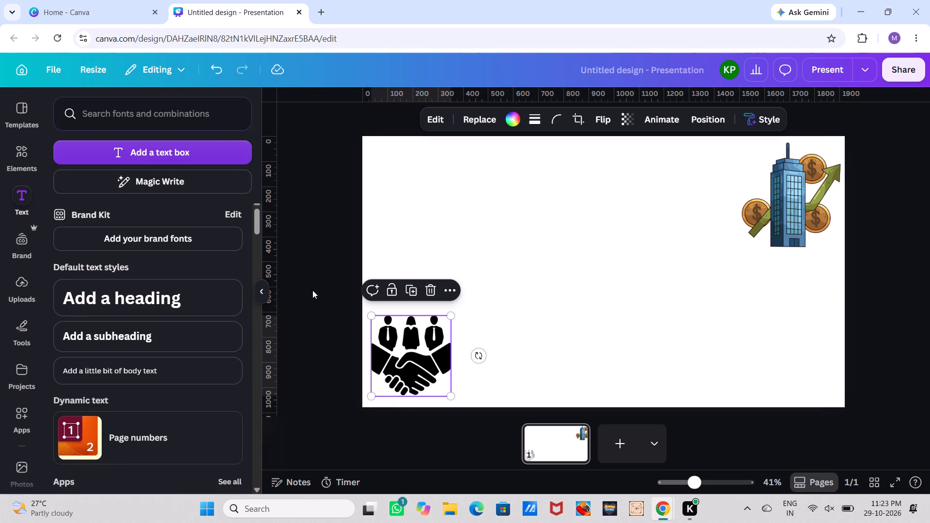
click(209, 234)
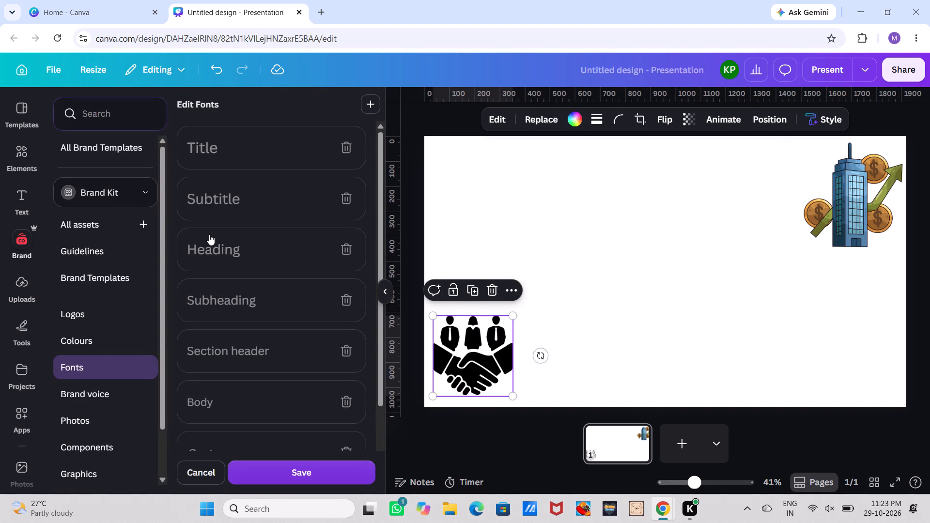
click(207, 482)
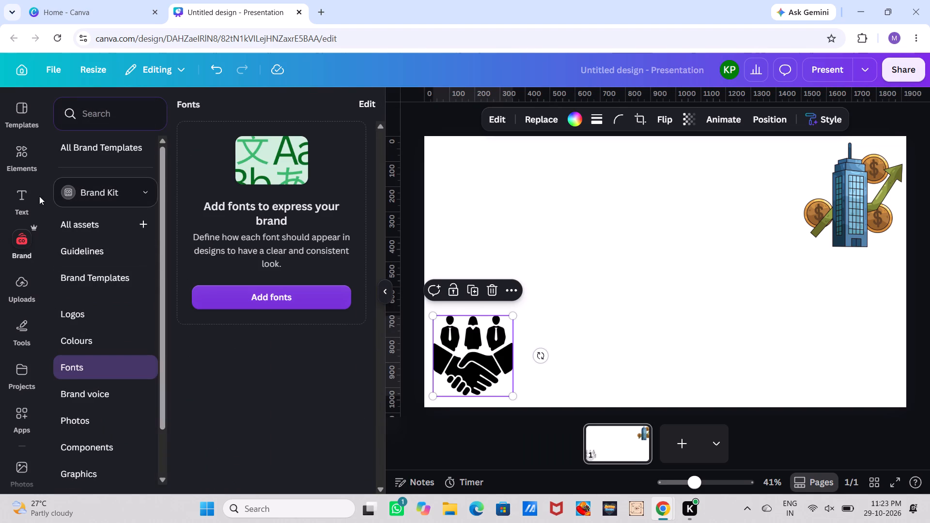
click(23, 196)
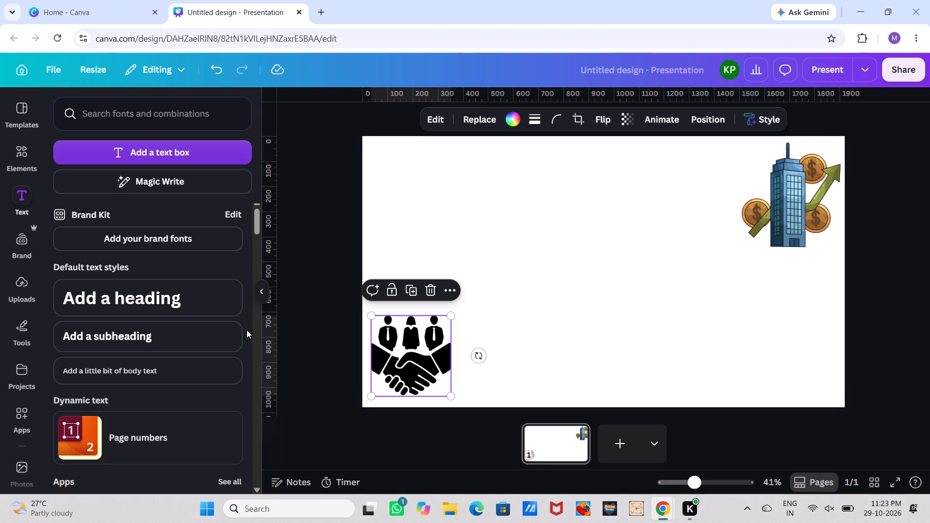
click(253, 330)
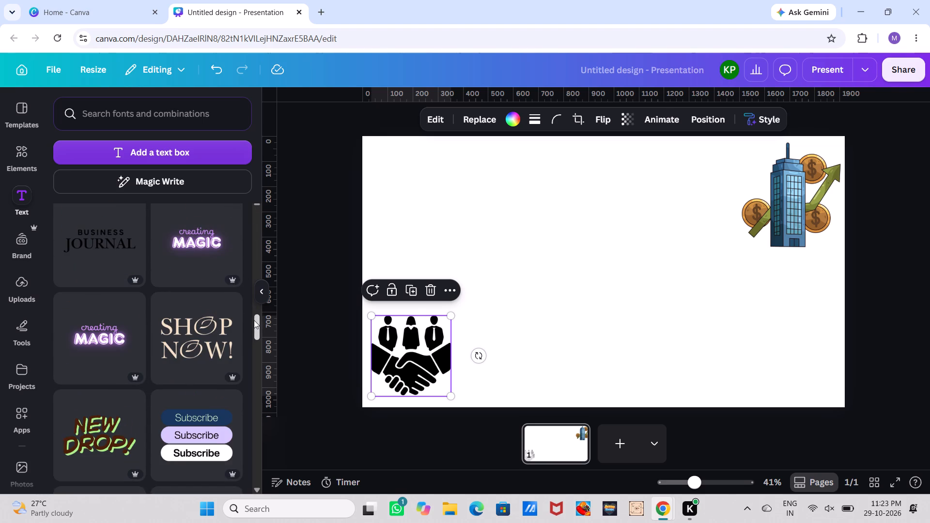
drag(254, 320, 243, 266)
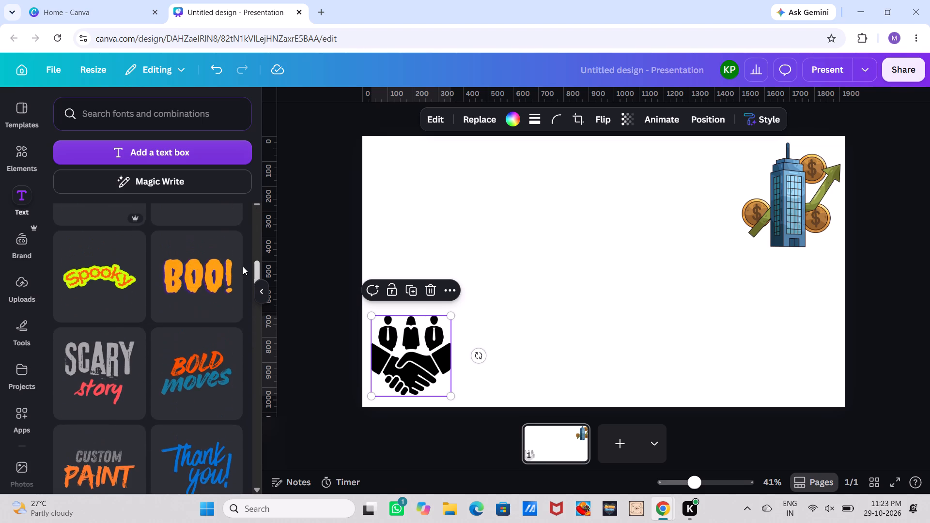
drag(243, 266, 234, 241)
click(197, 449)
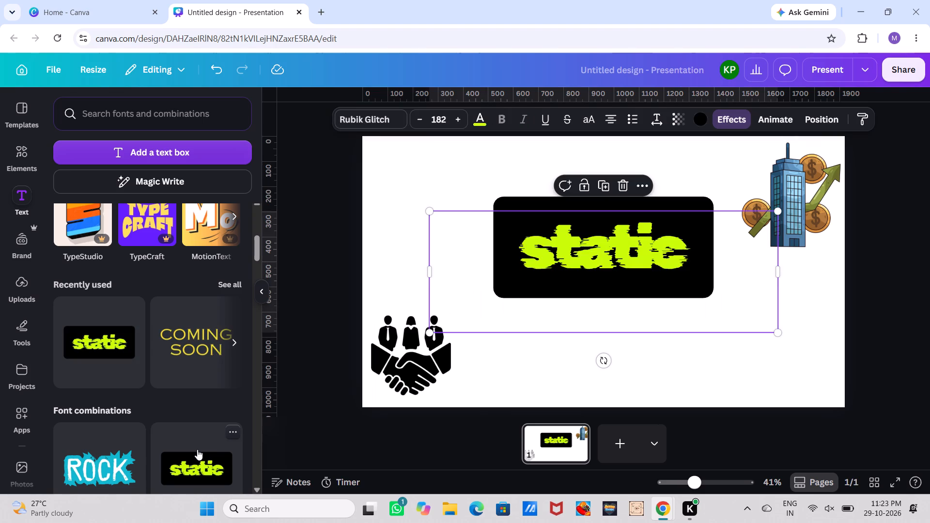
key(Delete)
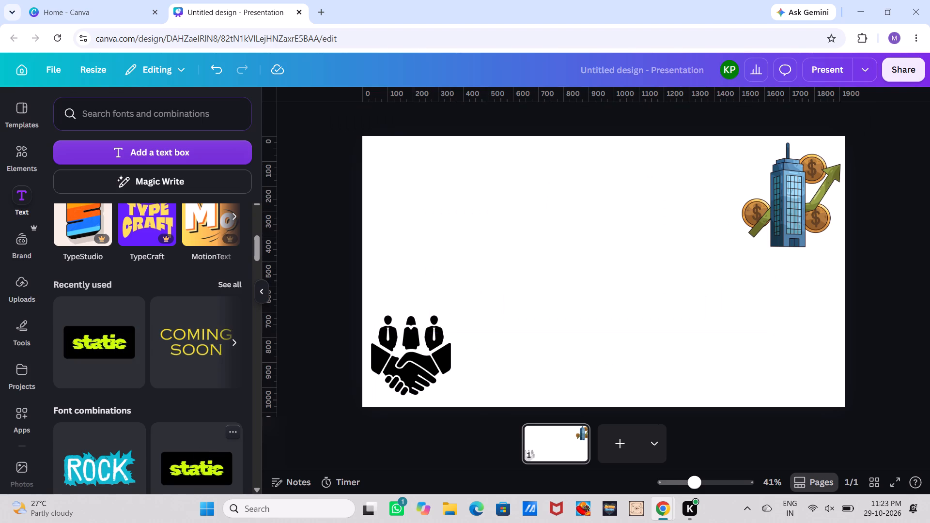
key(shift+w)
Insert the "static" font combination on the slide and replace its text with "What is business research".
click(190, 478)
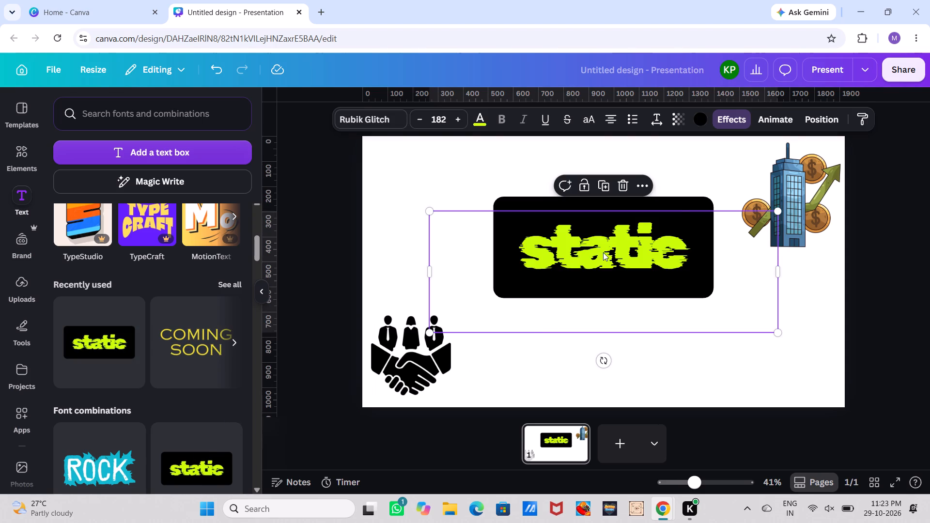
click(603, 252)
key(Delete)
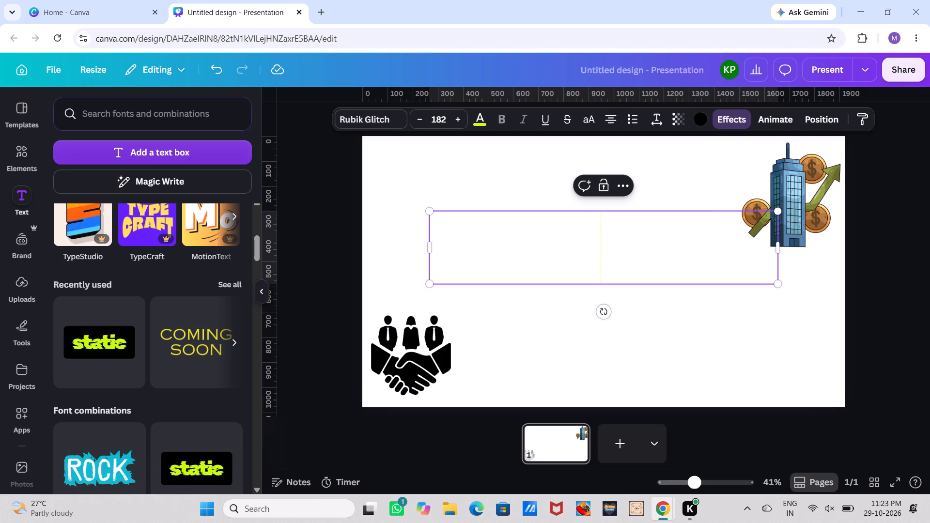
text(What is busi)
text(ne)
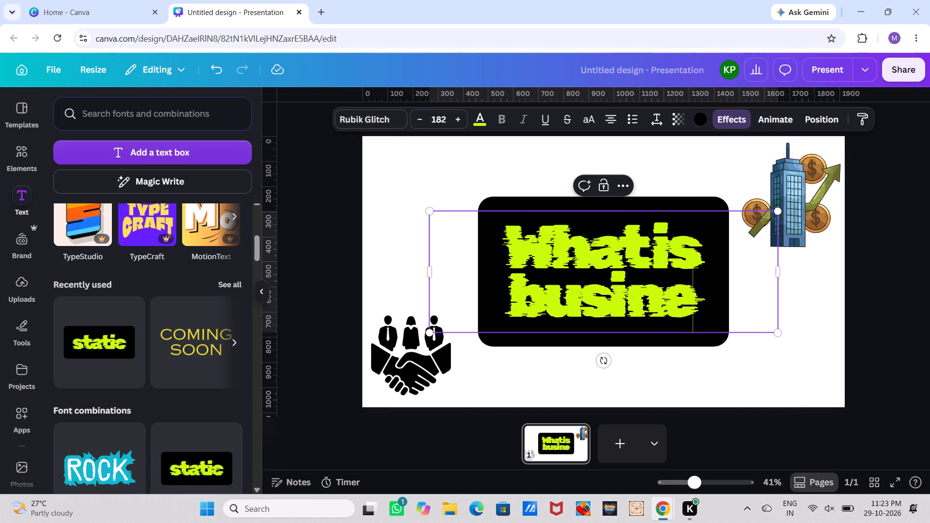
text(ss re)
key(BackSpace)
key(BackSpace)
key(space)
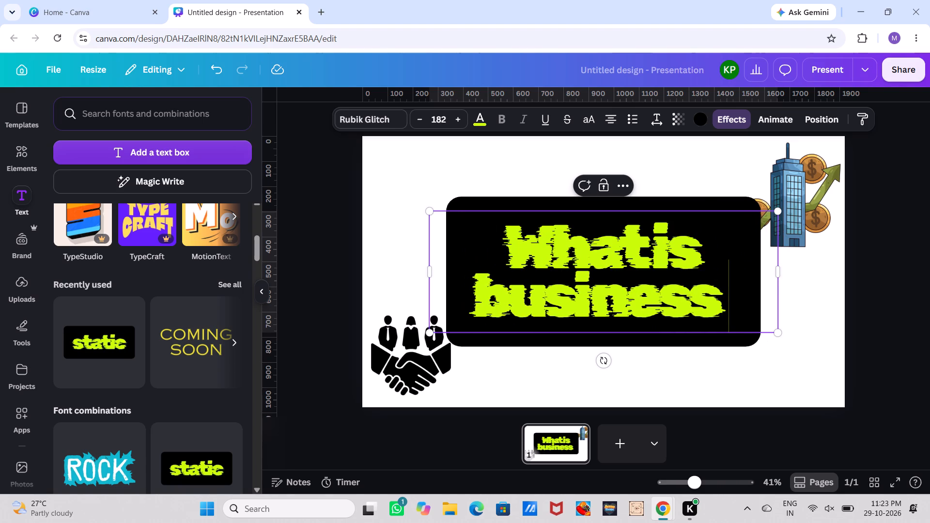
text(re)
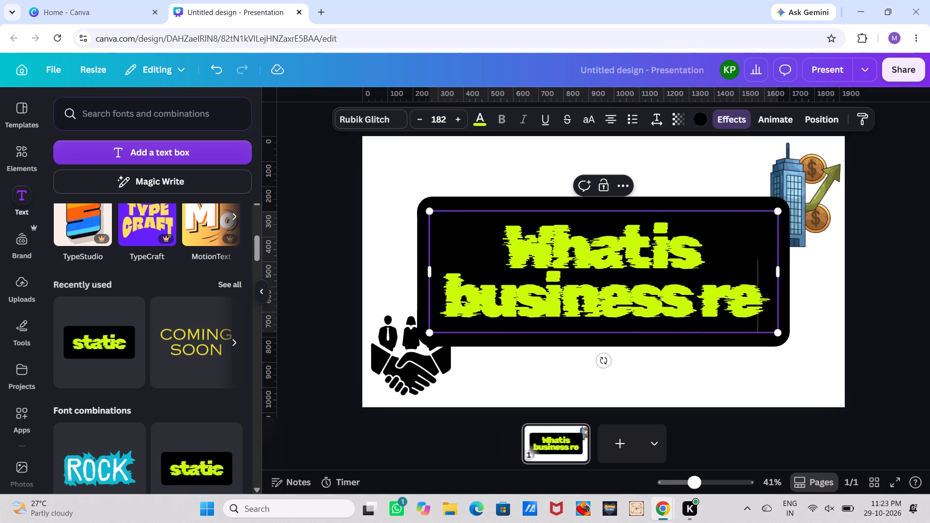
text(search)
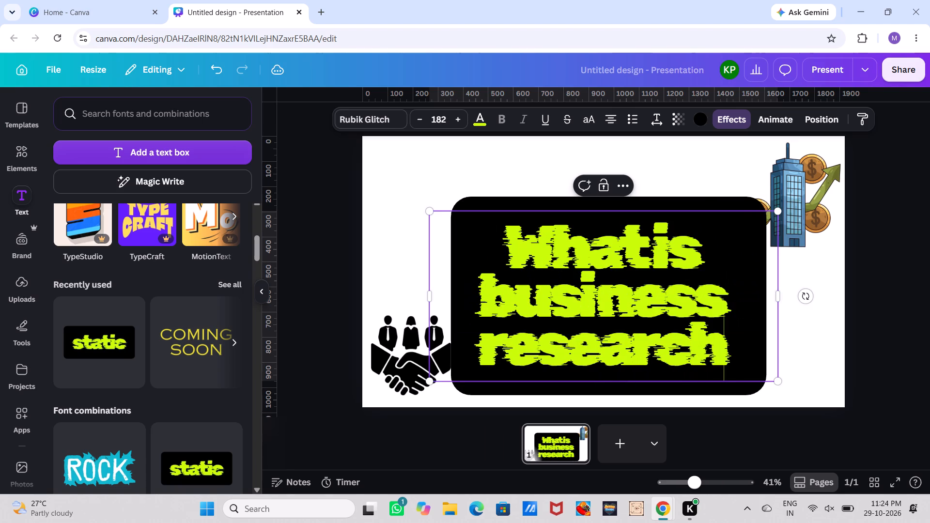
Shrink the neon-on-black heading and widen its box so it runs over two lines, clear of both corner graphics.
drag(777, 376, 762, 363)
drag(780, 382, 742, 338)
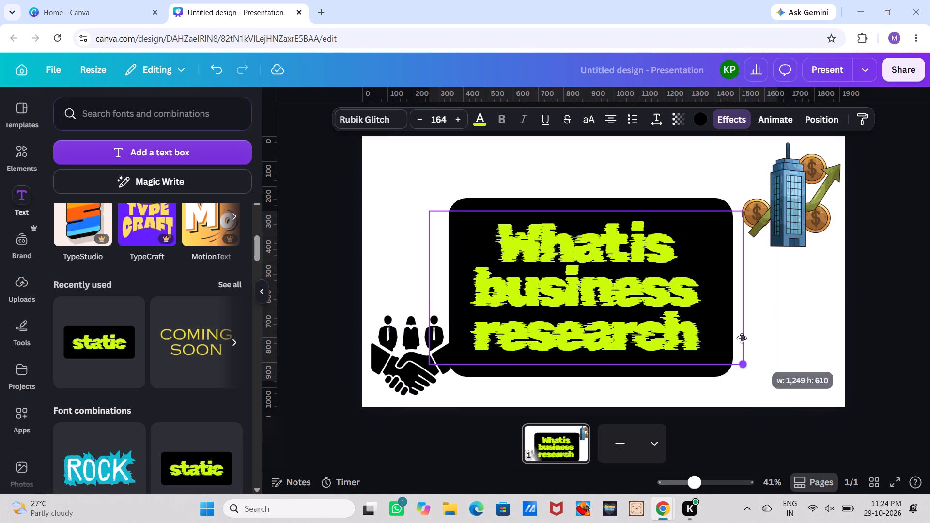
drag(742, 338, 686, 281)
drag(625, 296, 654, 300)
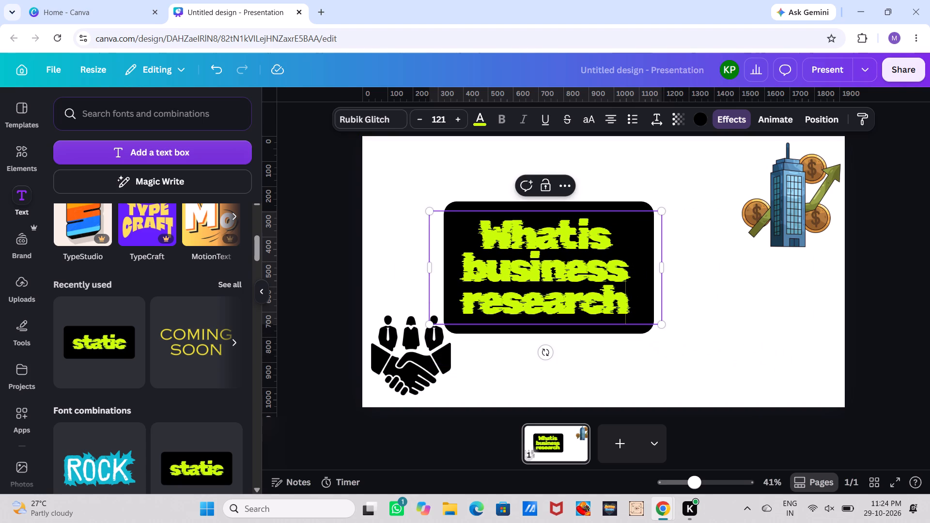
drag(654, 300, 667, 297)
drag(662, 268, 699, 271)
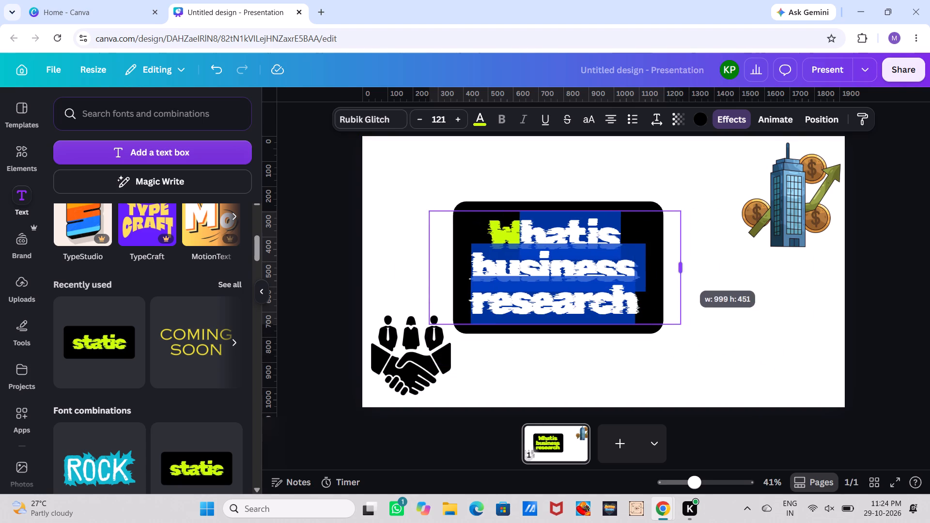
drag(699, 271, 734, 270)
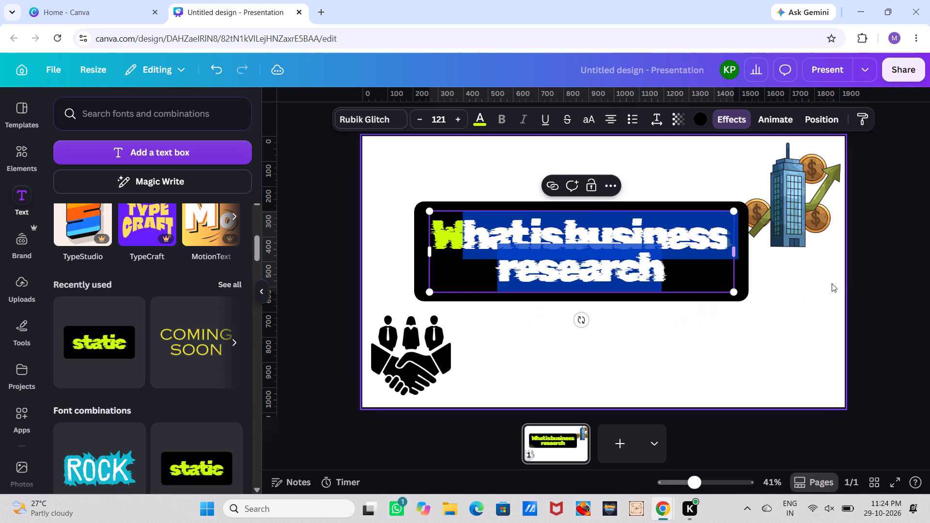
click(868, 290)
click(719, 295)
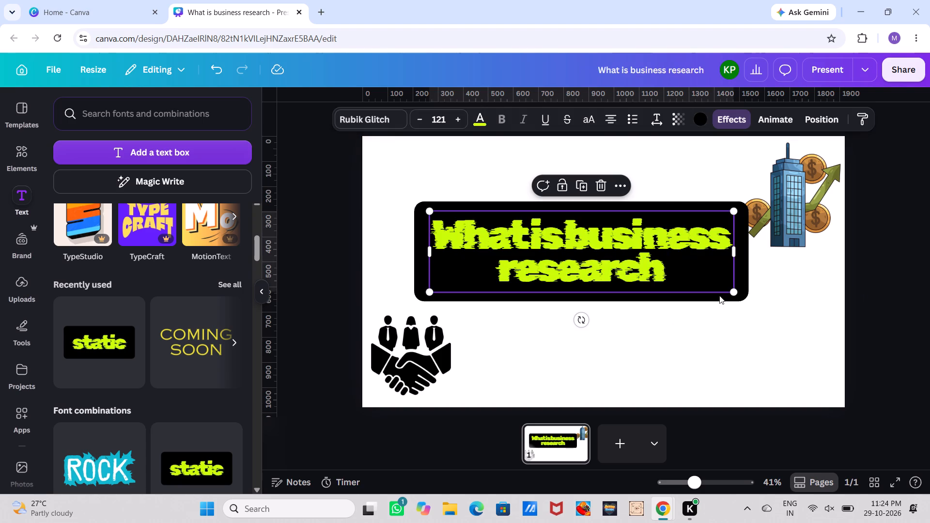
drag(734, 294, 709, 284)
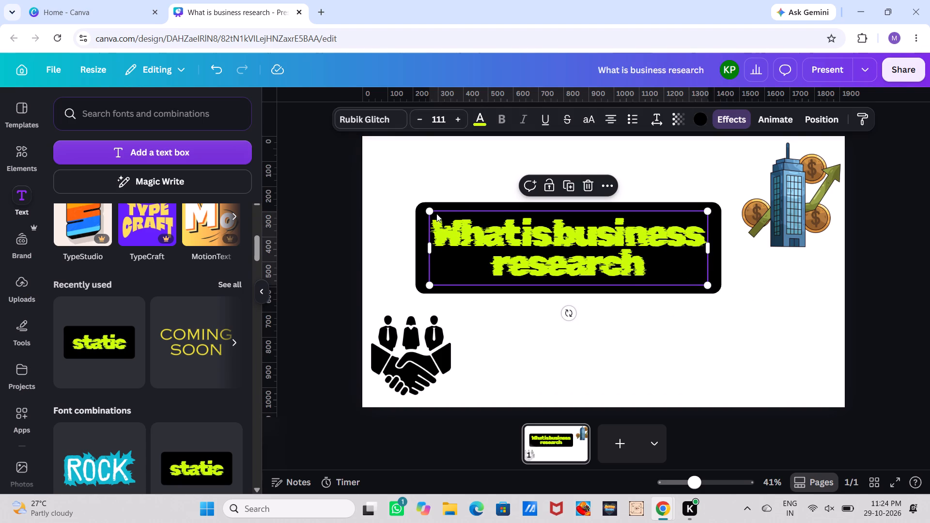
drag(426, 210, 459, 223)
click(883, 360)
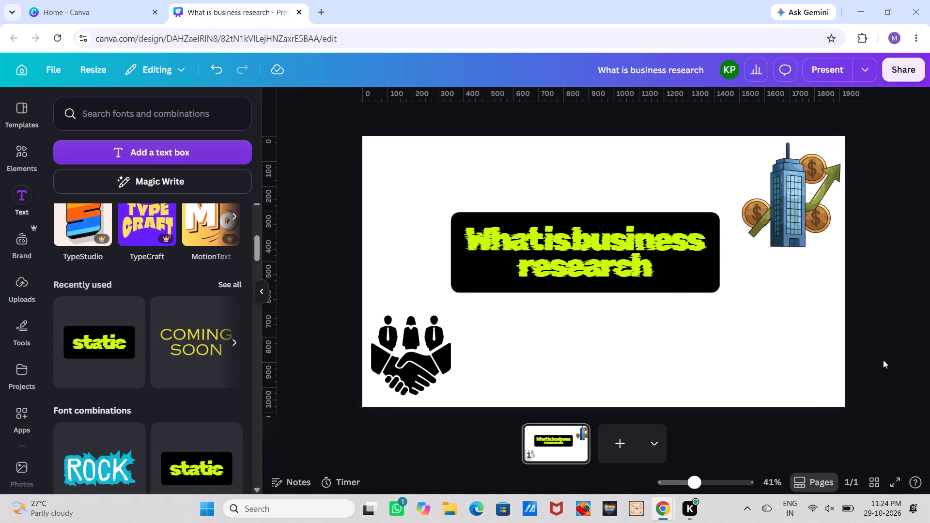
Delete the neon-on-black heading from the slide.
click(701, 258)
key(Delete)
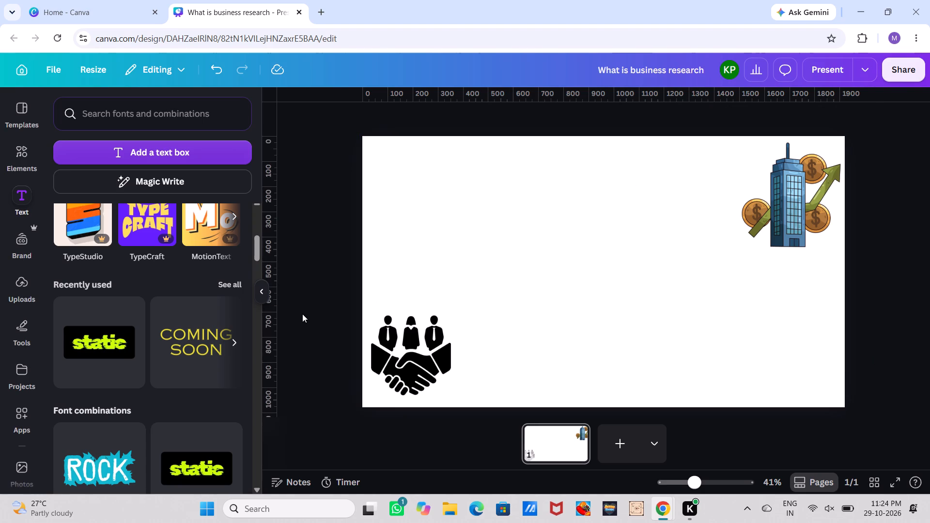
Insert the recently used "Coming soon" text style and replace its text with "what is business research".
click(220, 323)
click(669, 266)
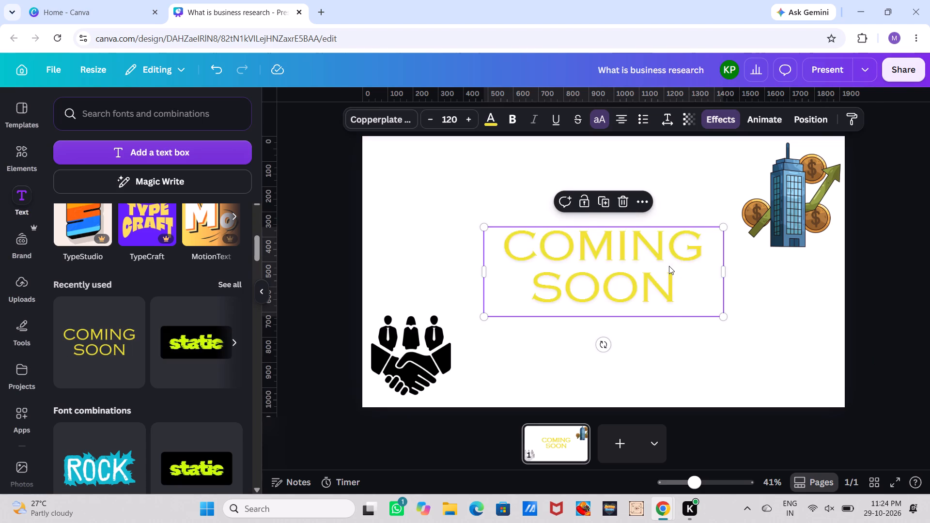
key(Delete)
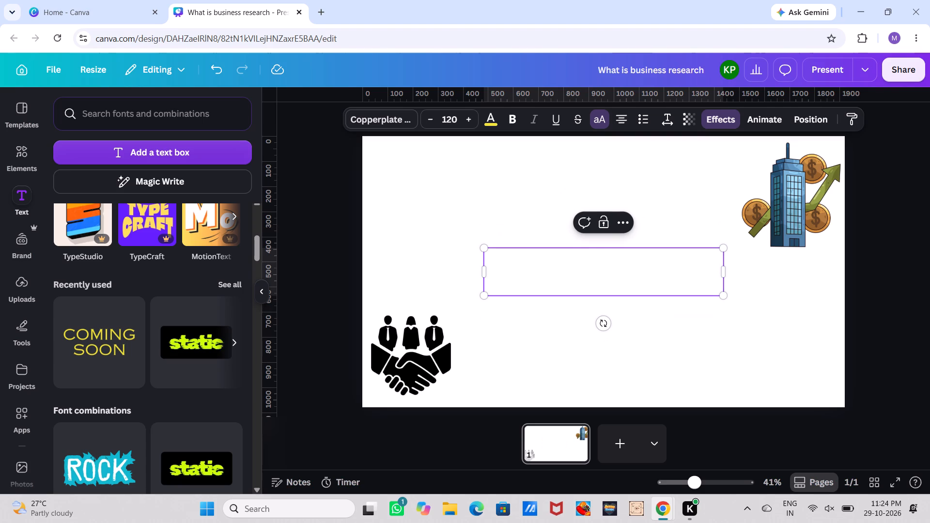
text(what is business research)
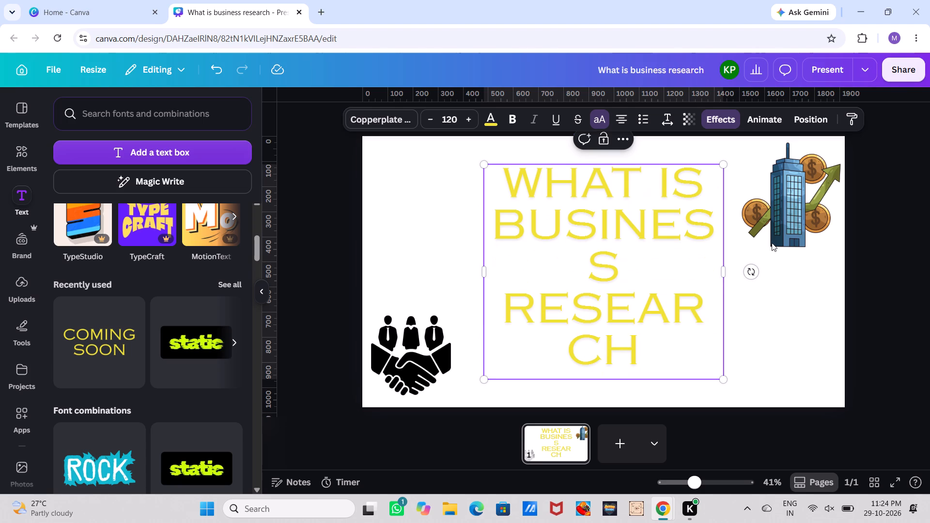
Widen the heading's text box on both sides so its words fit unbroken on three lines.
drag(725, 274, 773, 278)
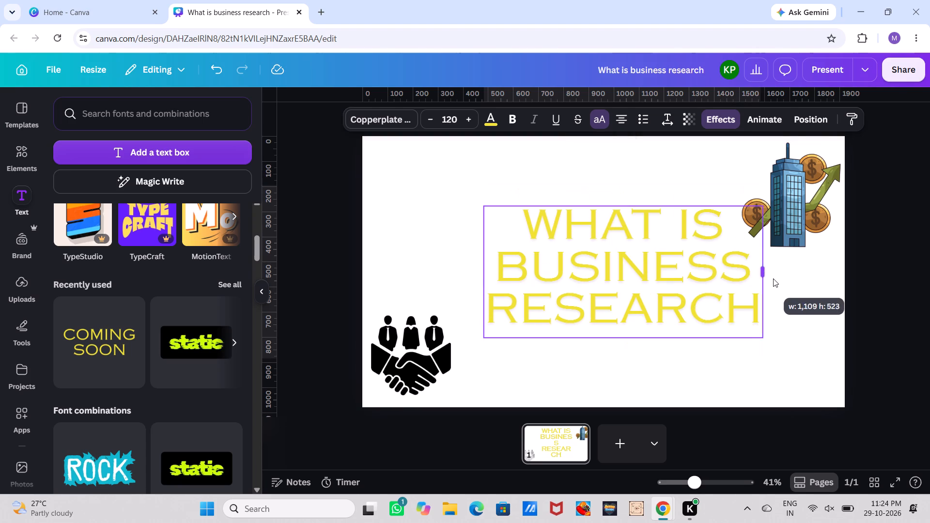
drag(773, 278, 817, 280)
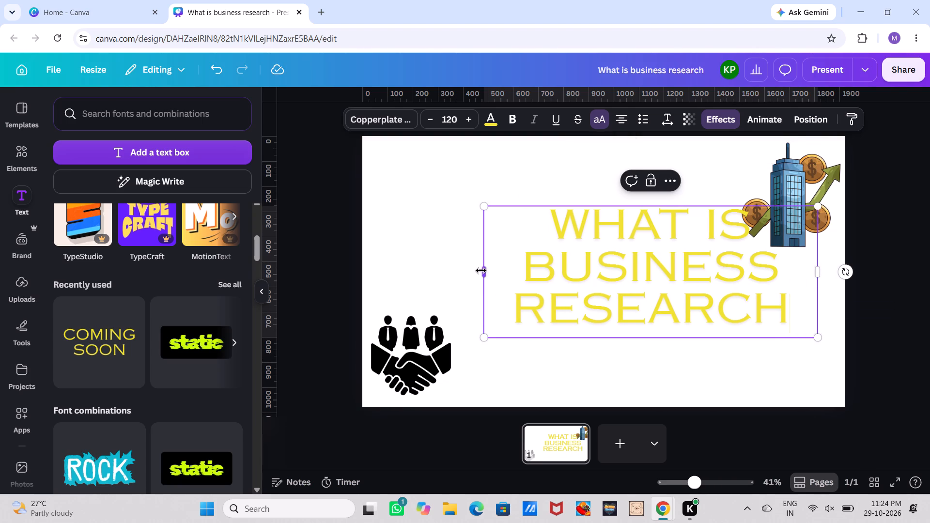
drag(480, 271, 423, 280)
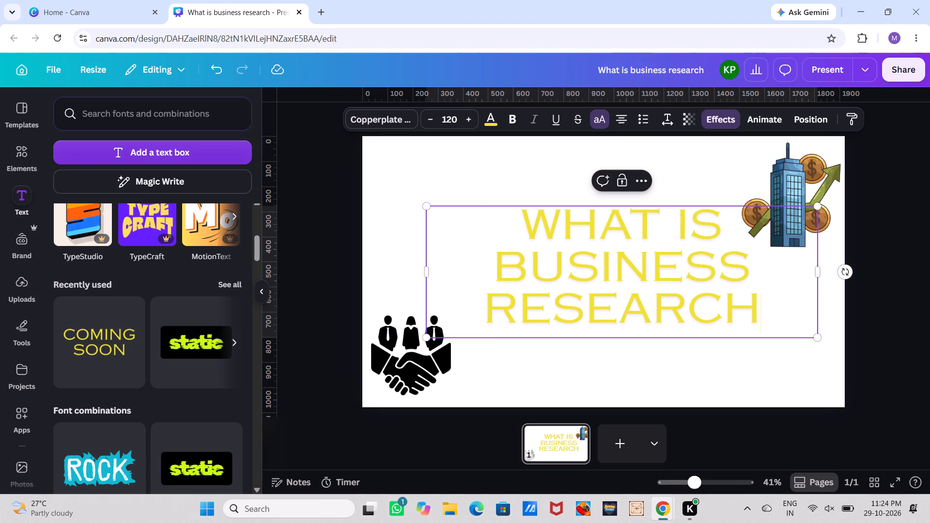
Recolour the entire heading with the darkest, near-black photo colour taken from the skyscraper graphic.
drag(534, 225, 749, 323)
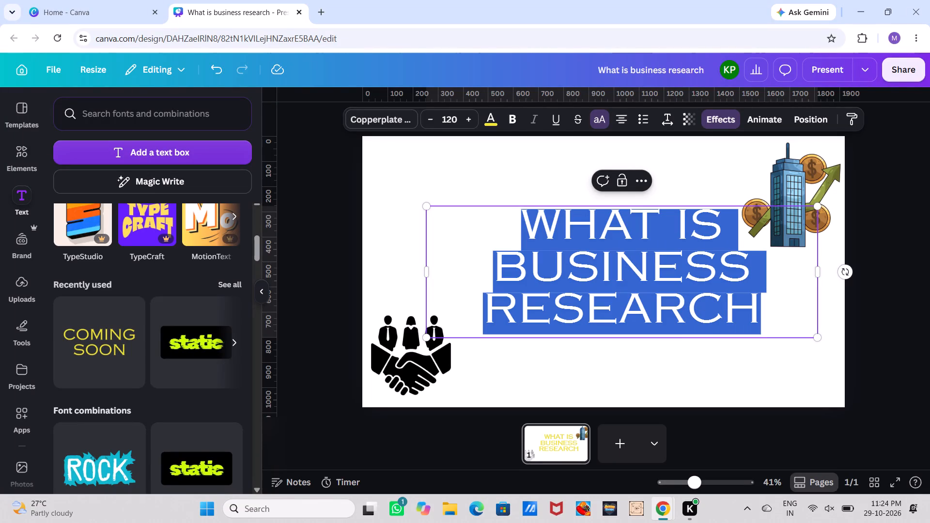
drag(749, 323, 782, 322)
click(496, 123)
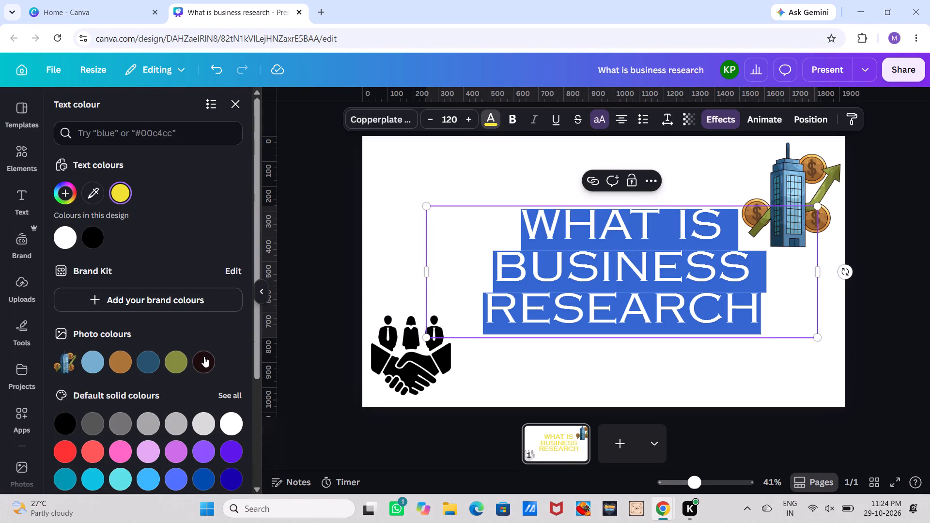
click(204, 355)
click(324, 336)
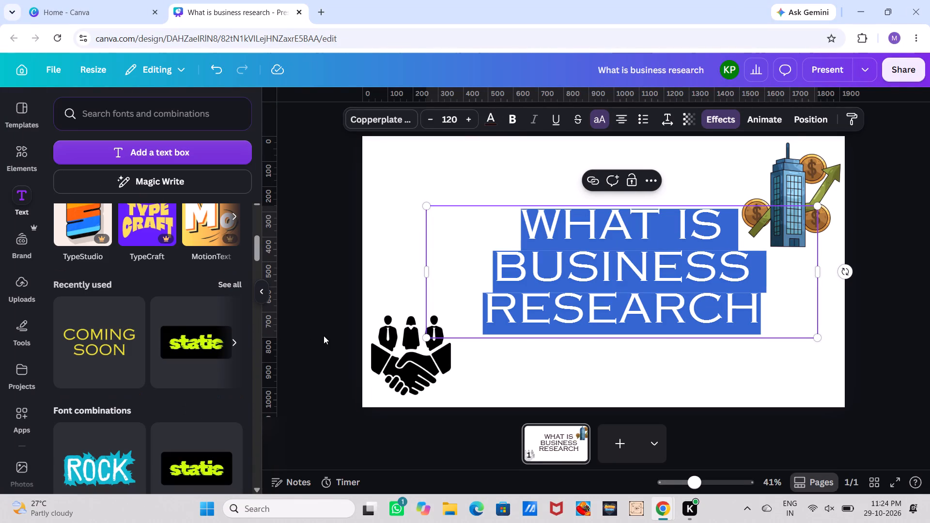
click(324, 336)
click(599, 338)
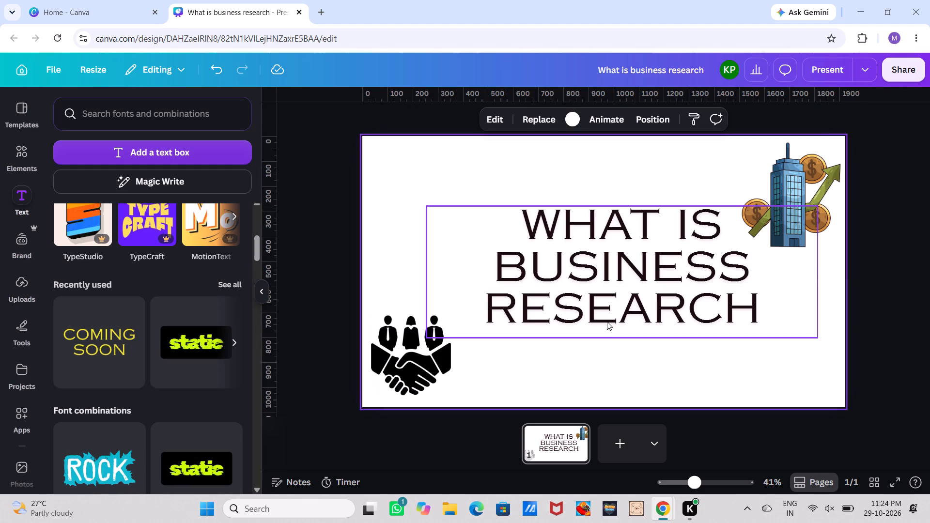
Shrink the heading proportionally to a font size of about 80 so it clears both corner graphics.
click(607, 322)
double_click(816, 333)
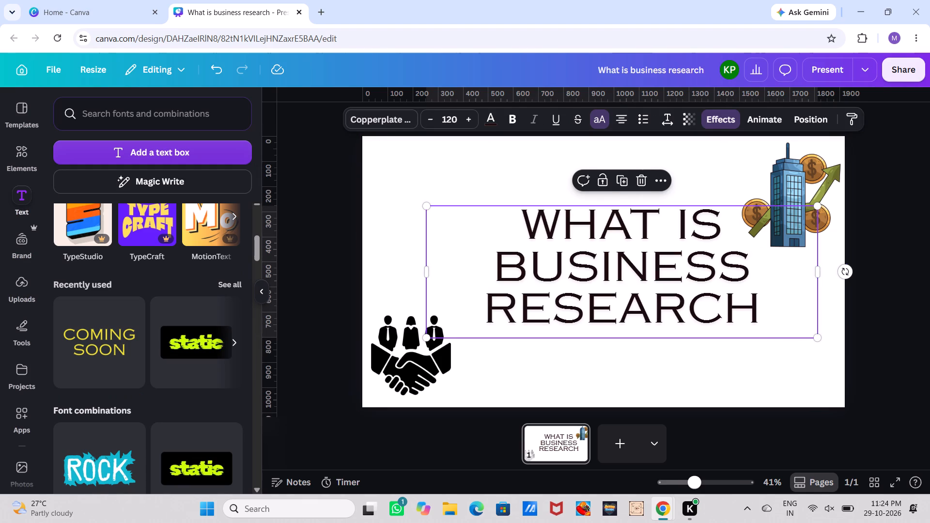
drag(818, 338, 690, 290)
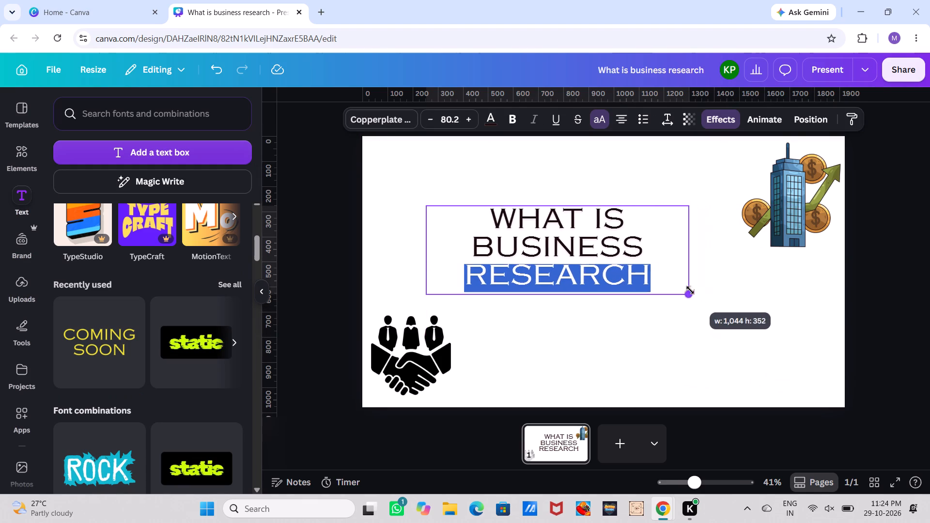
drag(690, 290, 690, 290)
Add a question mark at the end of the heading, after "research".
drag(658, 276, 677, 287)
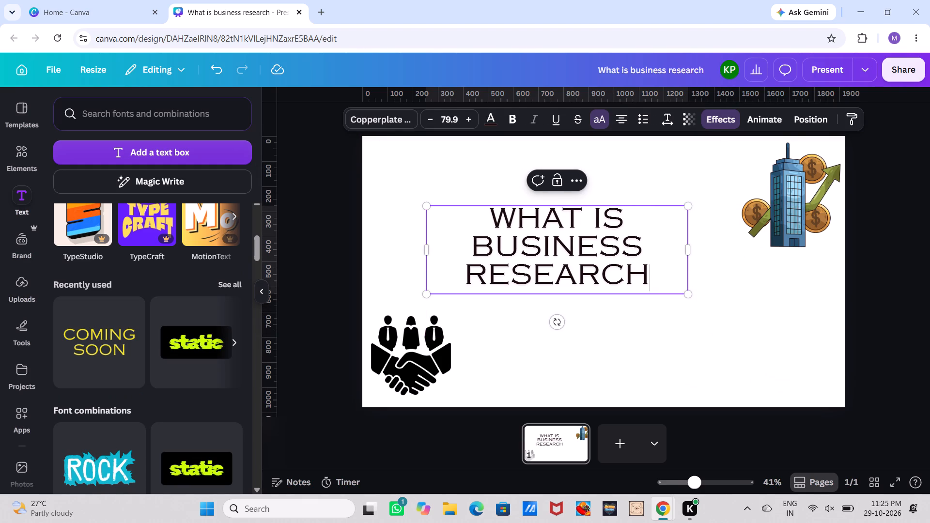
key(ctrl+slash)
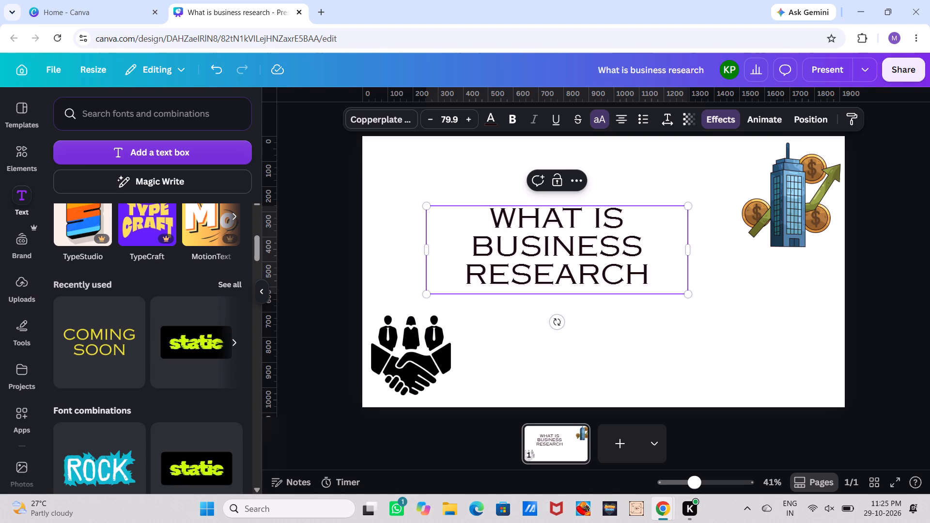
key(ctrl+slash)
click(677, 287)
key(ctrl+slash)
click(659, 274)
key(ctrl+slash)
text(////)
key(BackSpace)
key(BackSpace)
key(BackSpace)
key(BackSpace)
key(slash)
key(BackSpace)
key(ctrl+slash)
key(shift+question)
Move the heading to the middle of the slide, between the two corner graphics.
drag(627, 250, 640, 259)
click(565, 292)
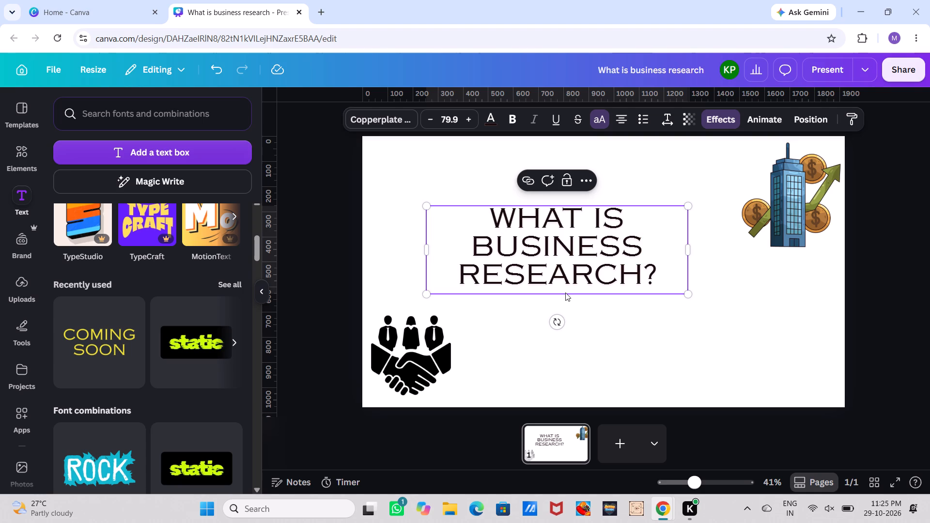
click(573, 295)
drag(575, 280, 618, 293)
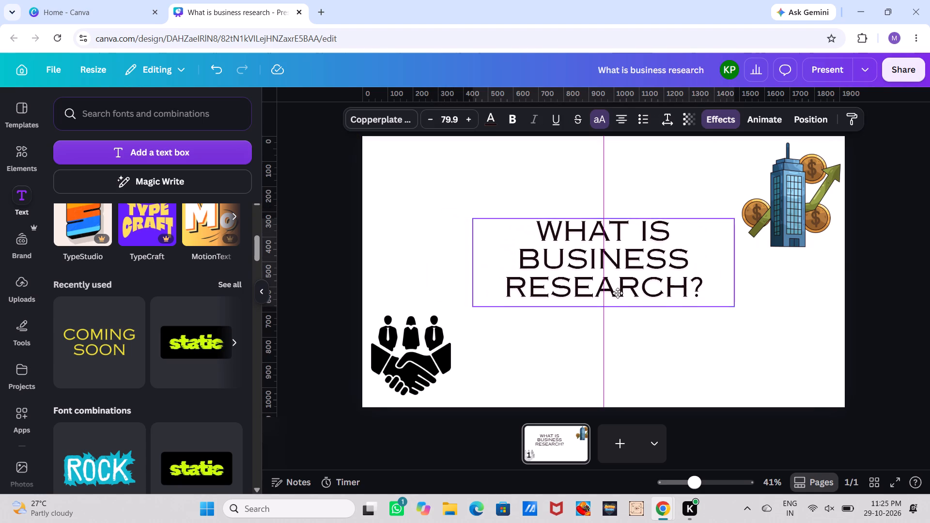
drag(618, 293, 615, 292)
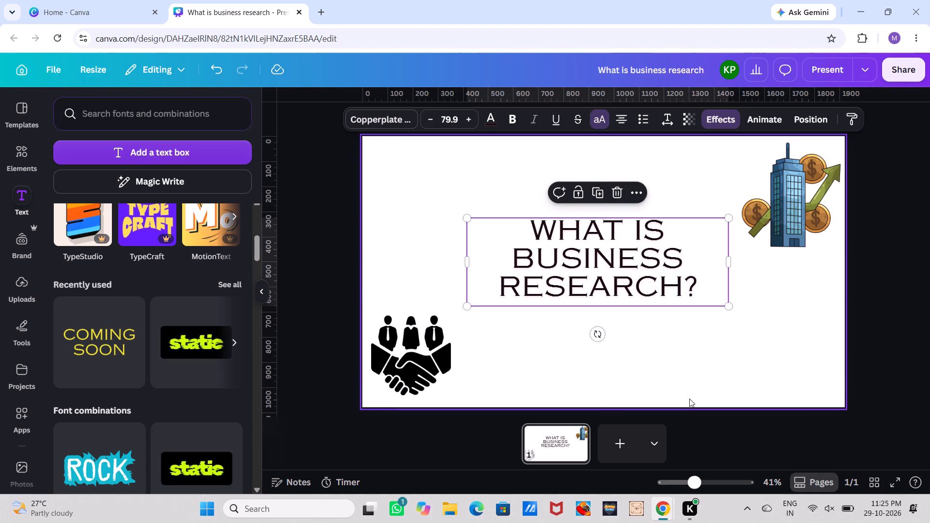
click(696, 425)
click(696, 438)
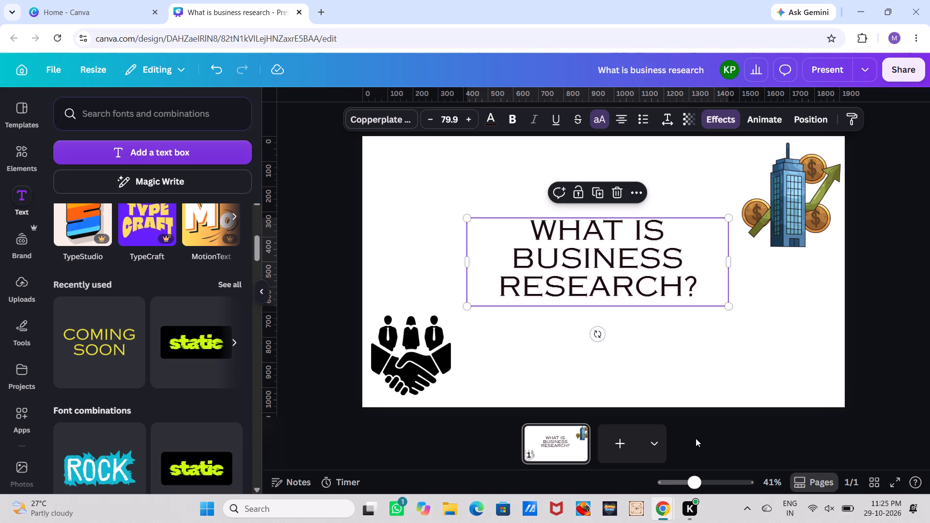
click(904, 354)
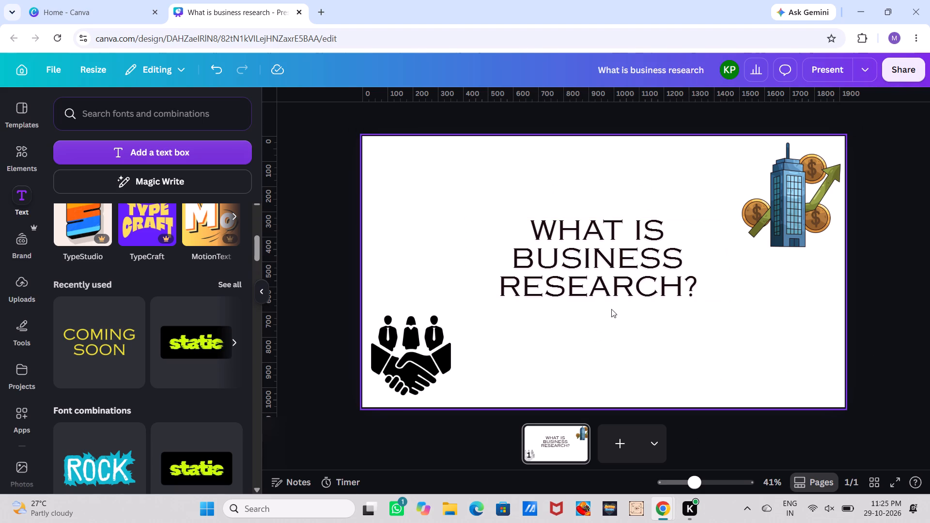
Shrink the heading proportionally to a font size of about 47 and place it just left of the skyscraper graphic.
click(580, 284)
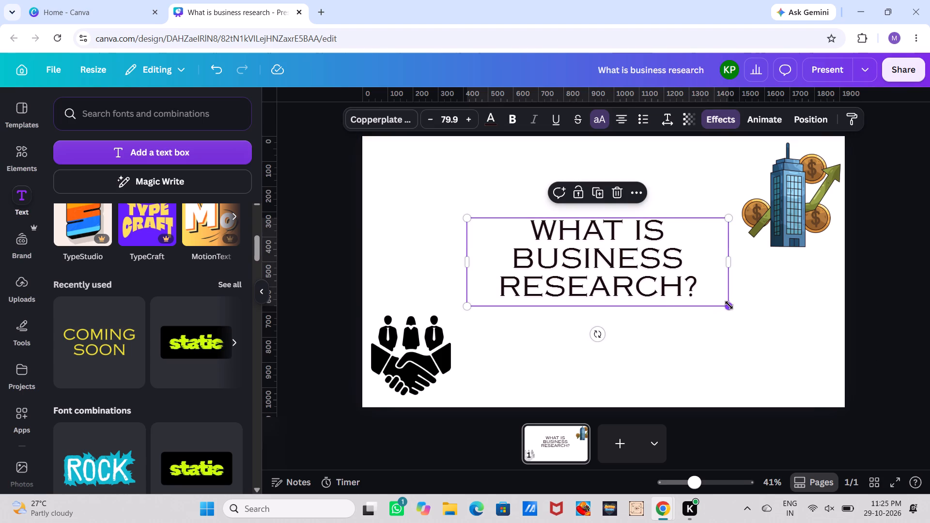
drag(729, 305, 628, 252)
drag(571, 244, 686, 207)
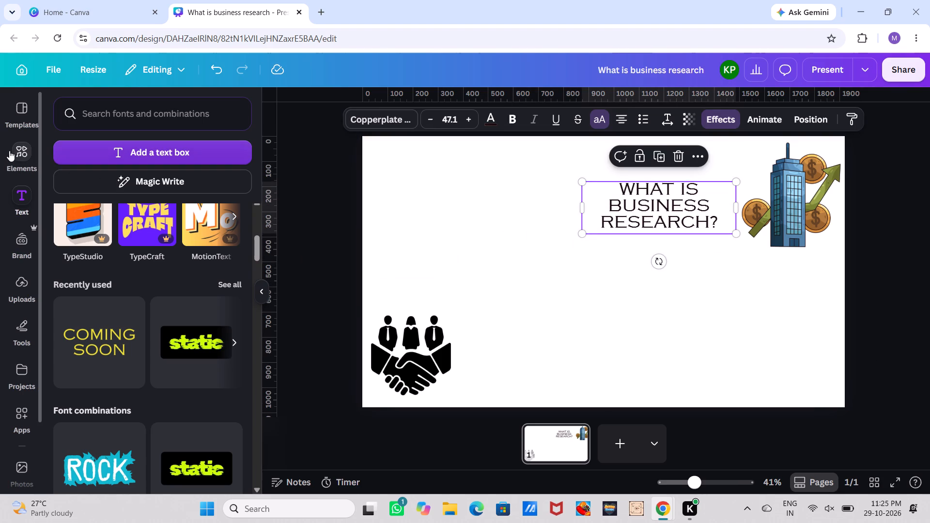
Search the elements for "blue" and insert the bright-to-dark blue gradient photo on the slide.
click(9, 151)
click(110, 117)
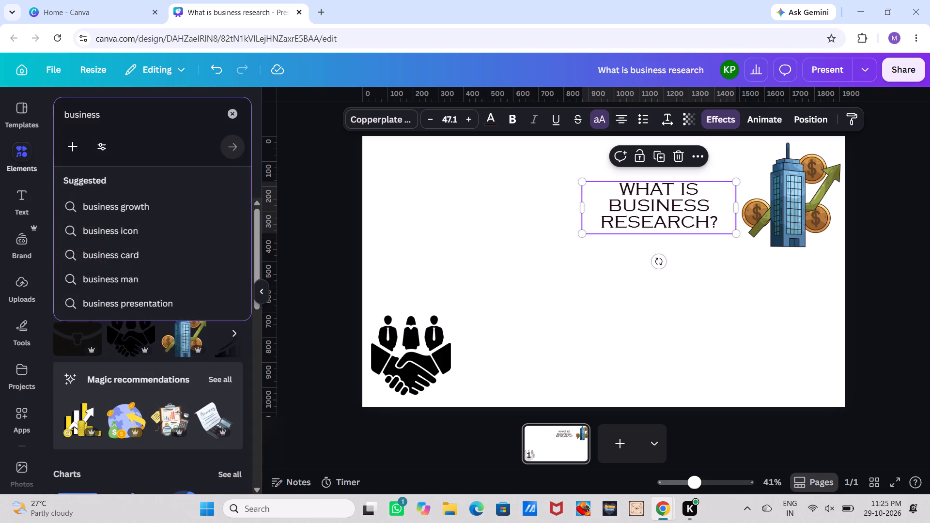
key(BackSpace)
key(BackSpace)
key(BackSpace)
key(BackSpace)
key(BackSpace)
key(BackSpace)
key(BackSpace)
key(BackSpace)
key(BackSpace)
key(BackSpace)
key(BackSpace)
key(BackSpace)
key(BackSpace)
key(BackSpace)
key(BackSpace)
key(BackSpace)
key(BackSpace)
key(BackSpace)
key(BackSpace)
key(BackSpace)
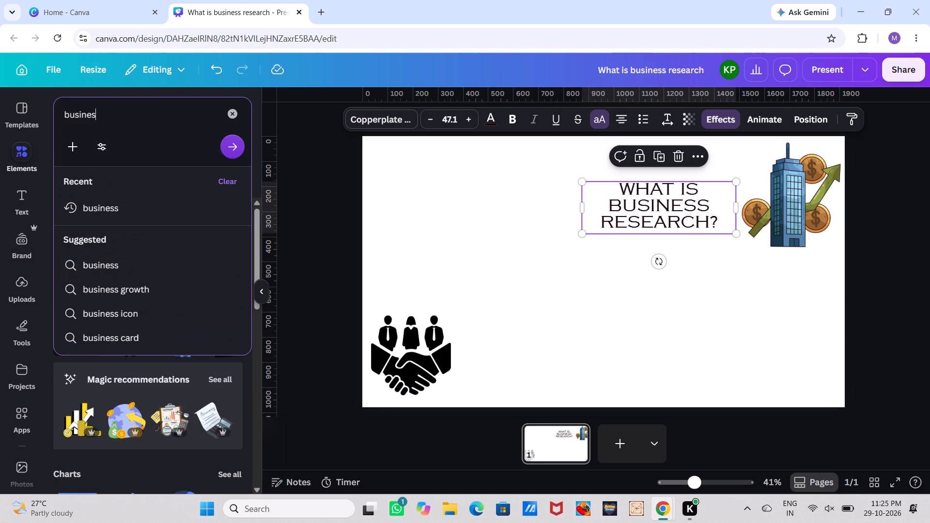
key(BackSpace)
text(blue)
key(Return)
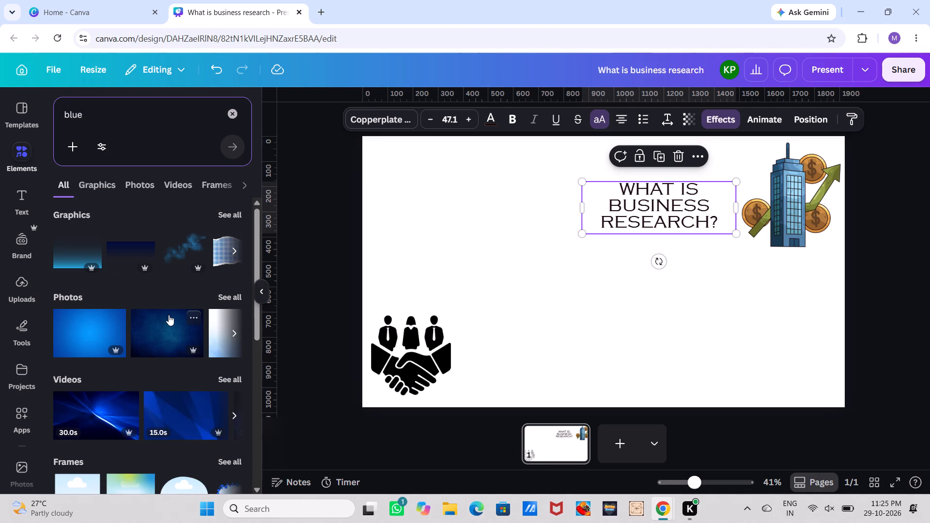
click(234, 330)
click(234, 330)
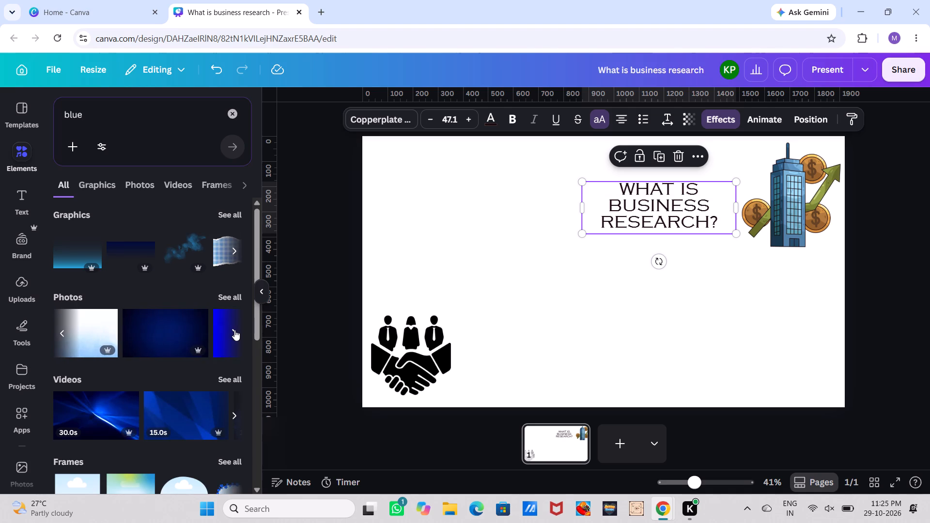
click(212, 332)
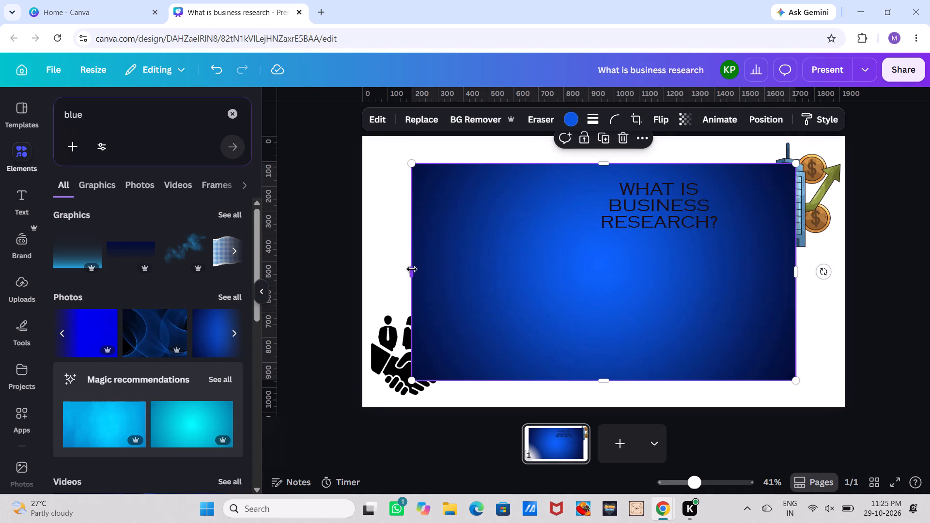
Crop the blue photo to a panel about 548 high below the heading, from beside the handshake graphic past the slide's right and bottom edges.
drag(412, 269, 555, 291)
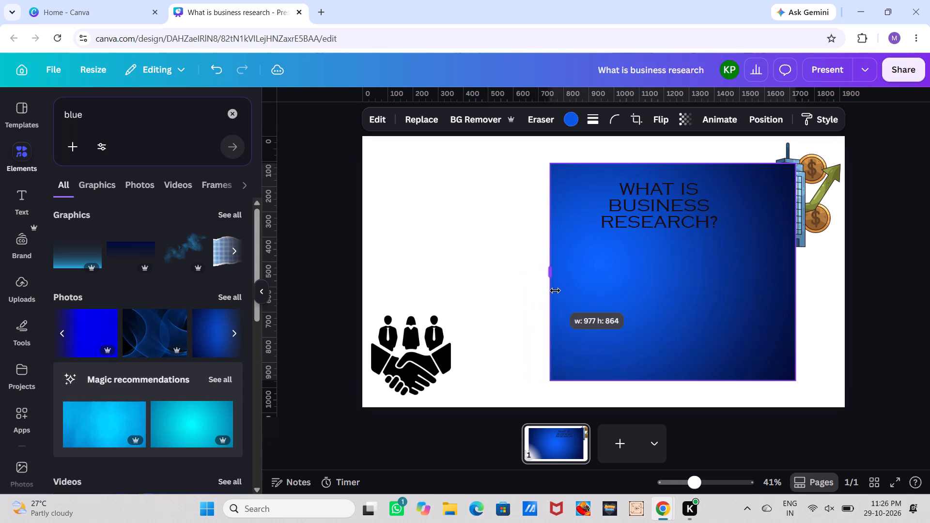
drag(555, 291, 575, 287)
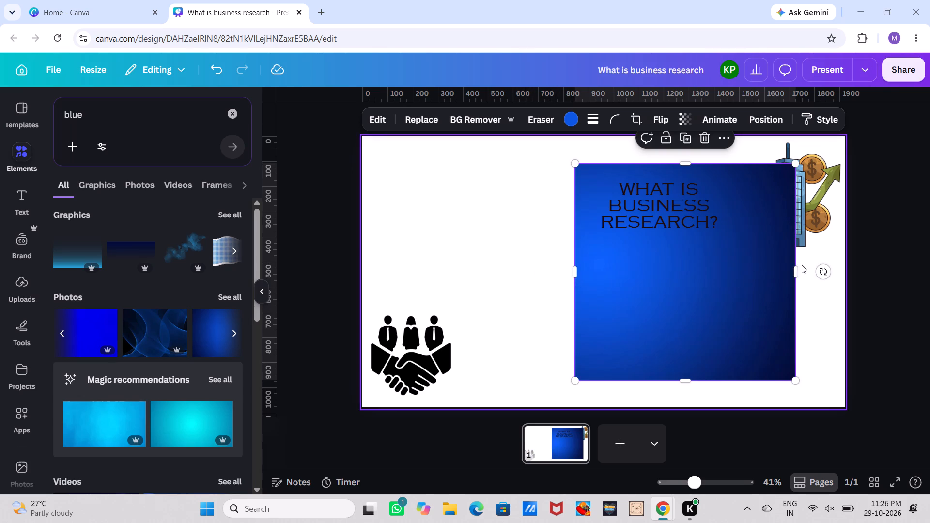
drag(688, 164, 694, 277)
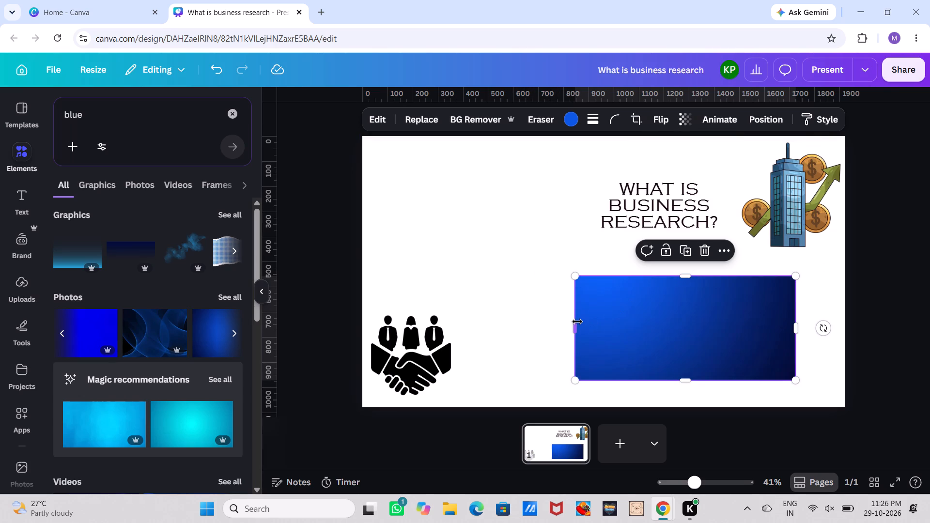
drag(577, 322, 489, 337)
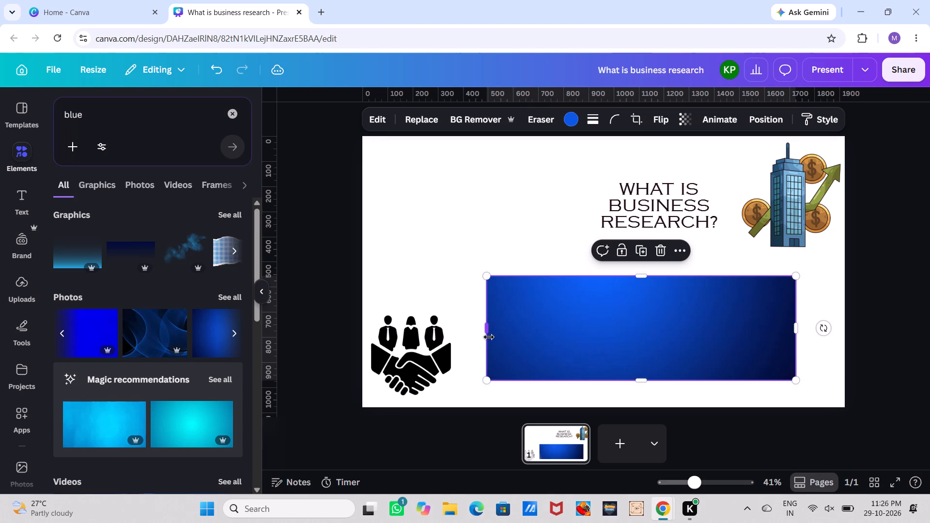
drag(644, 376, 650, 409)
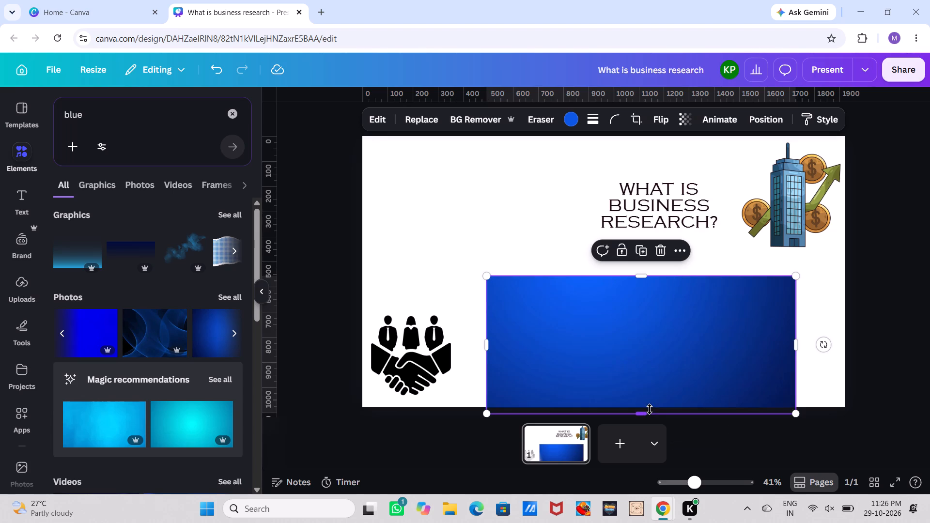
drag(794, 345, 849, 349)
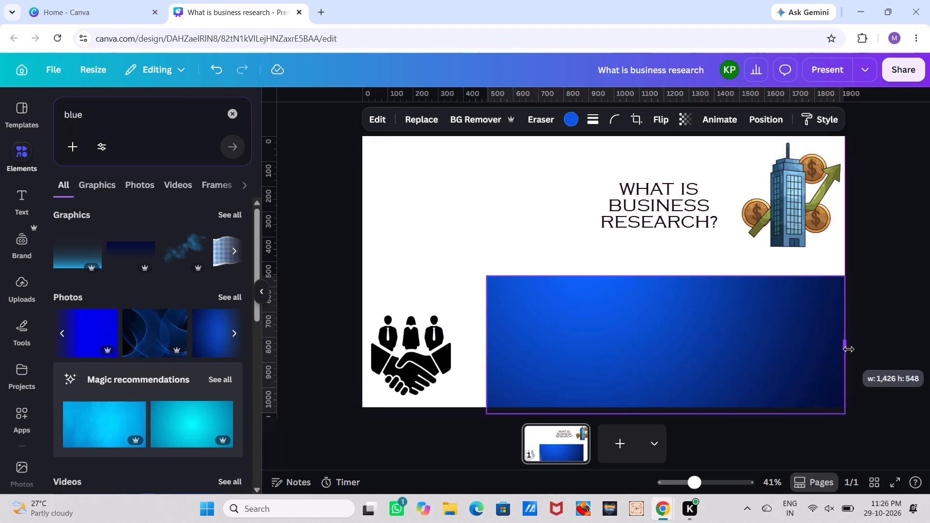
drag(849, 349, 857, 351)
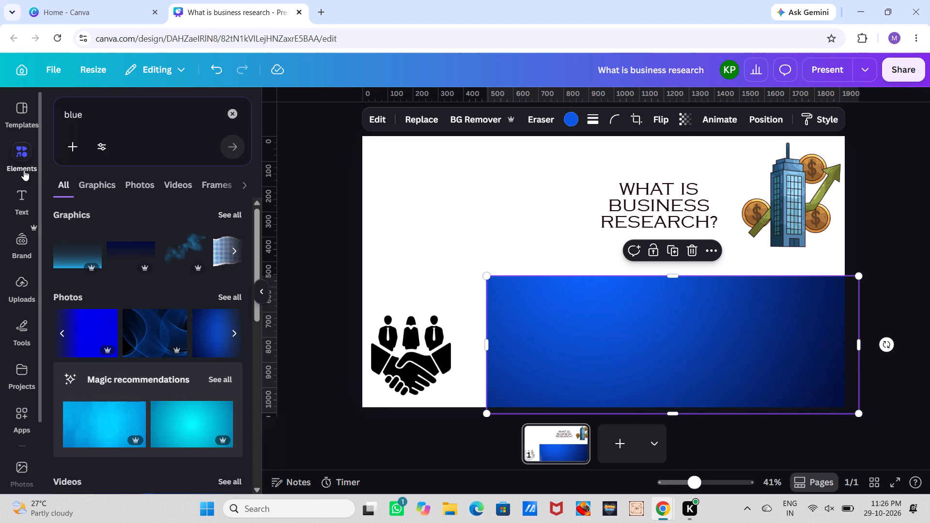
Add a body text box starting with an opening quotation mark and "Research is an unorganised set of activities to study and develop a model".
click(21, 189)
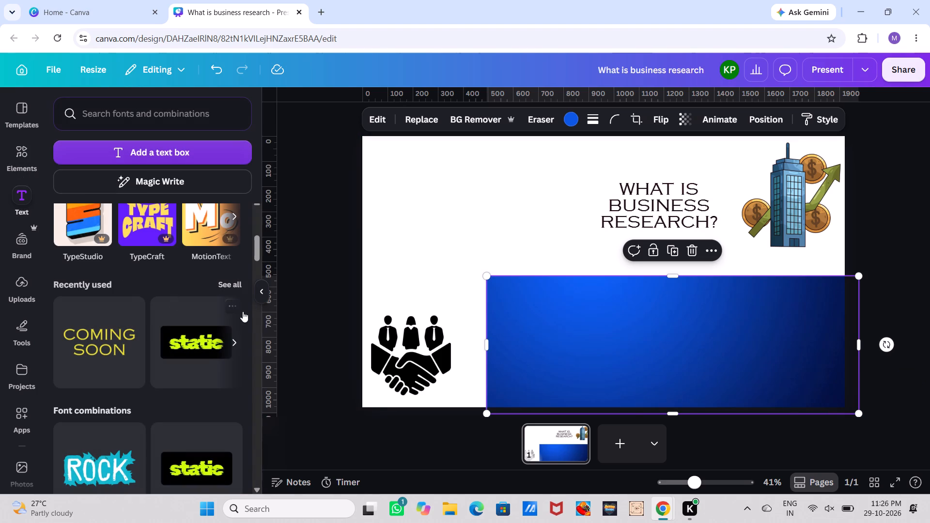
drag(254, 251, 255, 225)
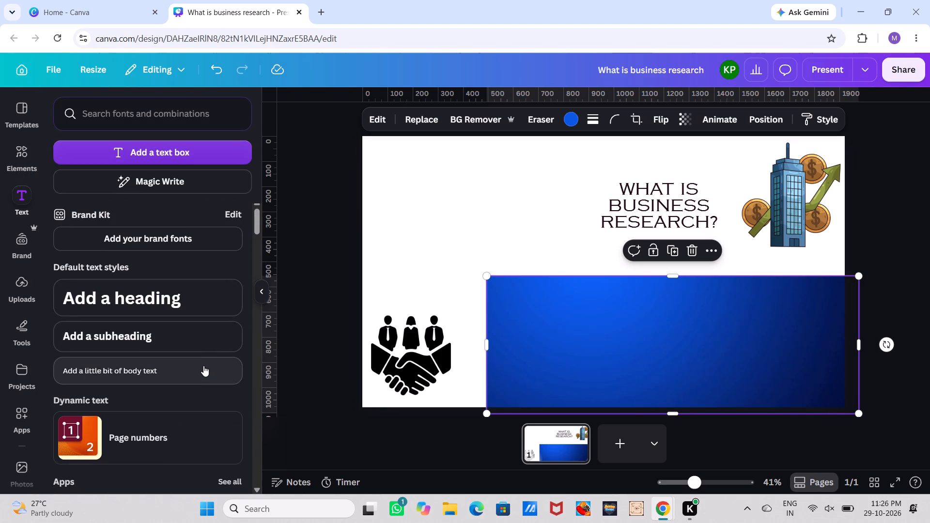
click(203, 366)
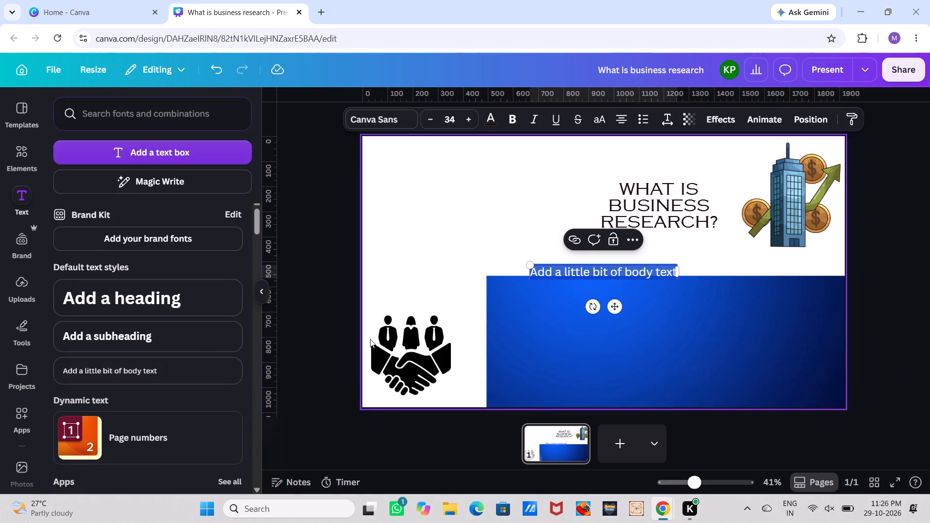
key(Delete)
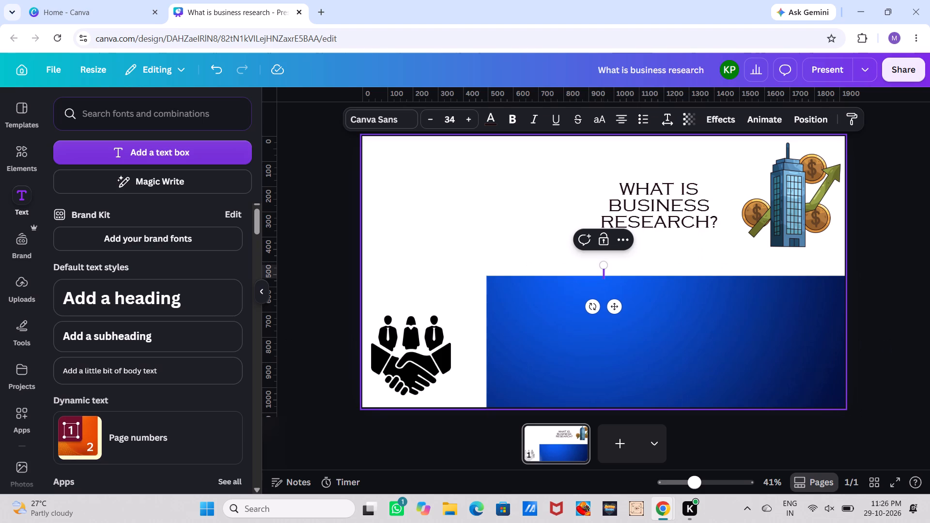
key(apostrophe)
key(BackSpace)
key(shift+quotedbl)
text(Busines)
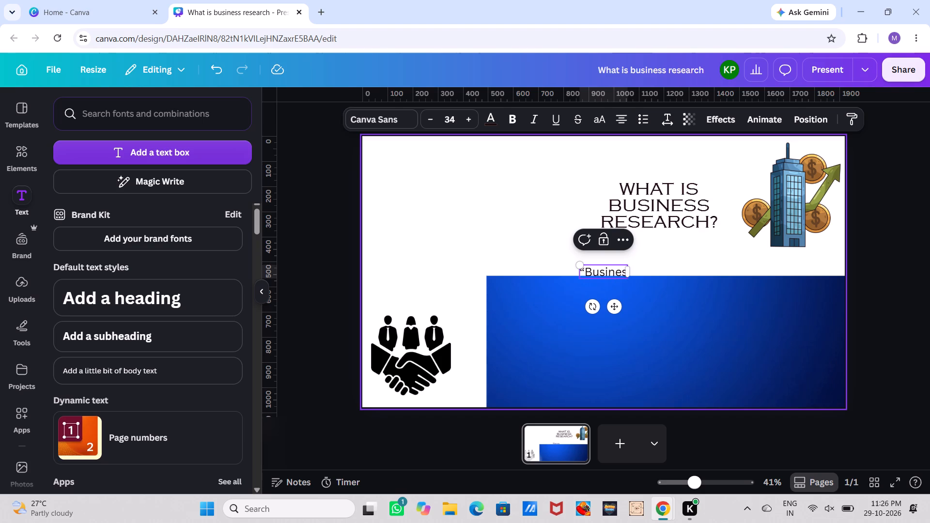
key(BackSpace)
key(BackSpace)
key(BackSpace)
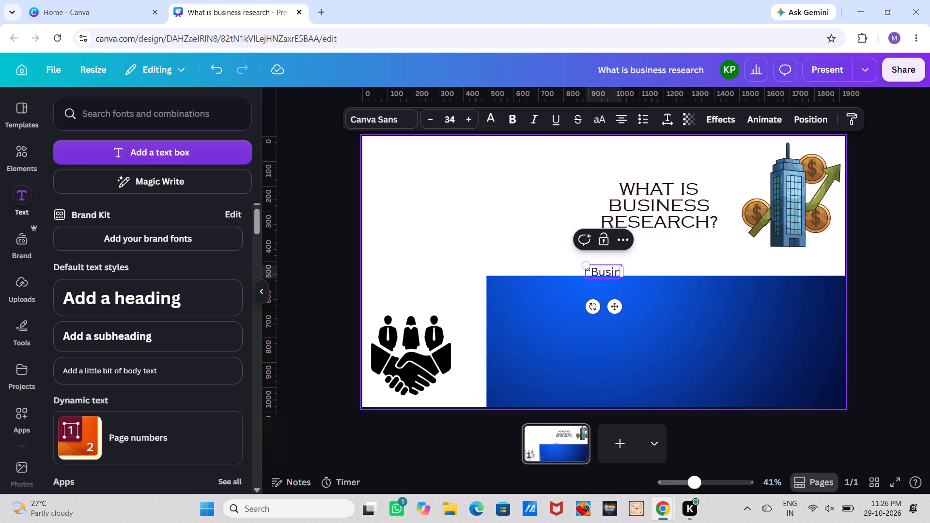
key(BackSpace)
key(BackSpace)
key(BackSpace)
key(BackSpace)
text(Research is an un)
text(organised)
key(space)
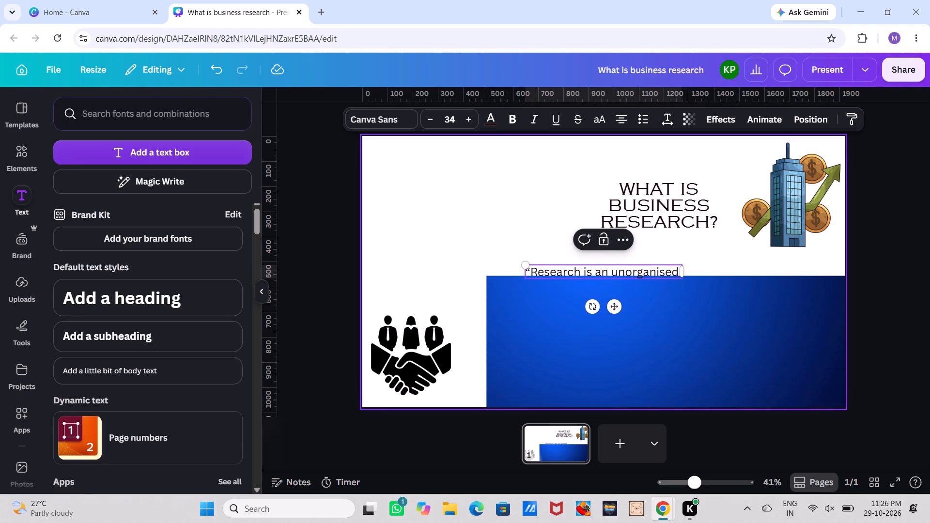
text(set of ac)
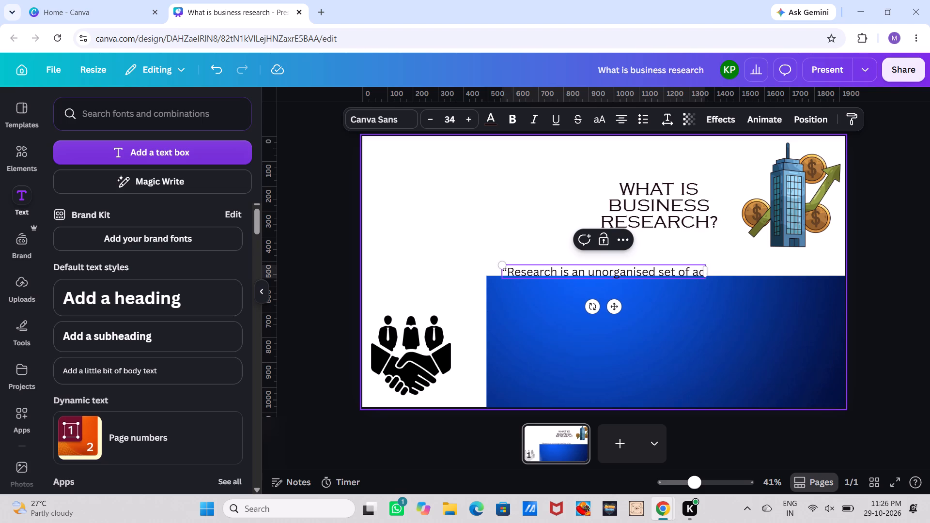
text(tivities to study and develop)
key(space)
text(a model)
key(space)
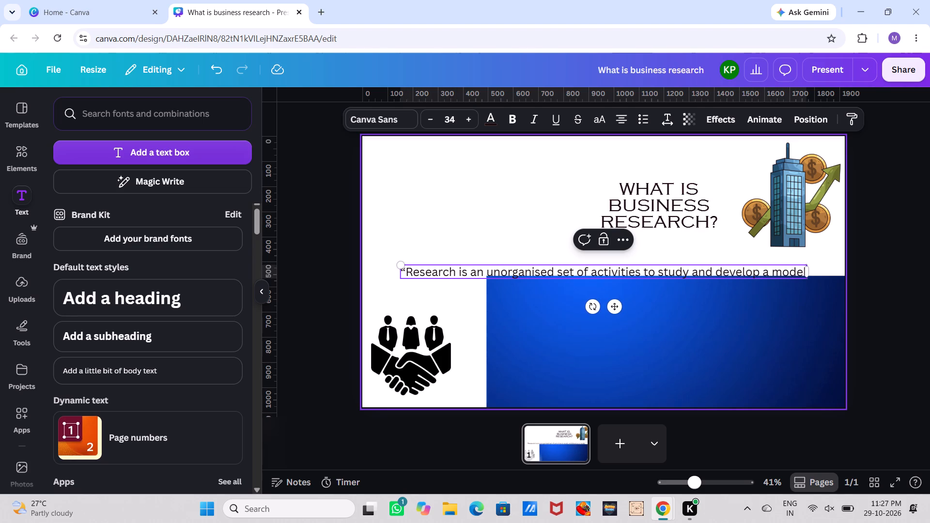
Continue the quoted definition after "develop a model" with "or procedure or technique".
text(ore)
key(space)
key(BackSpace)
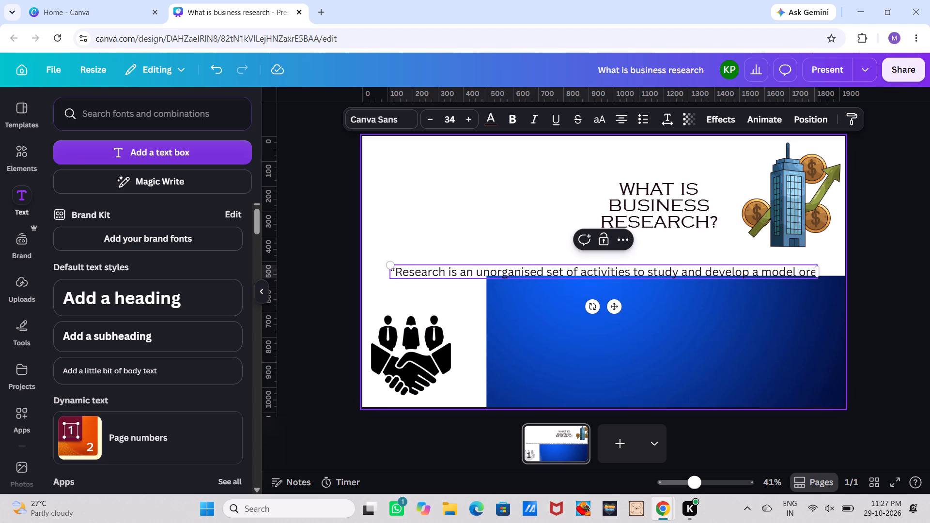
key(BackSpace)
key(space)
text(procedure)
key(space)
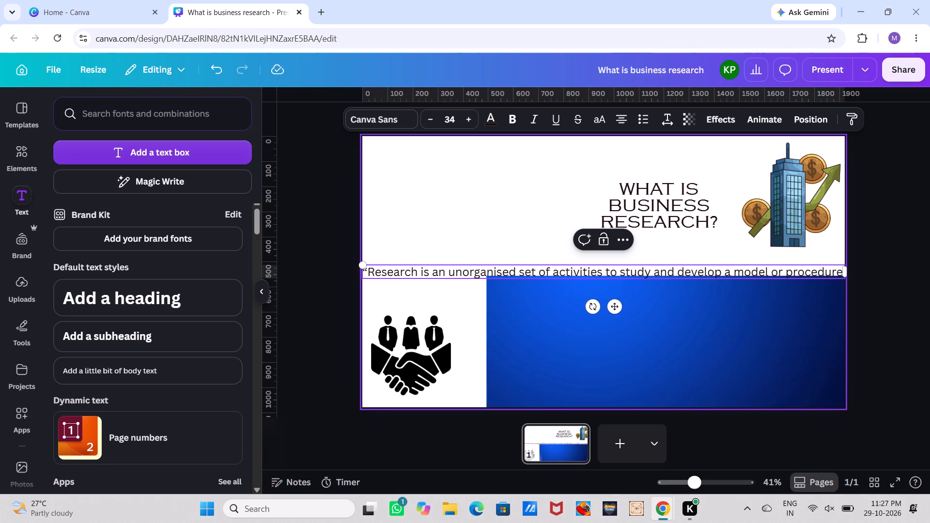
text(or technique)
key(space)
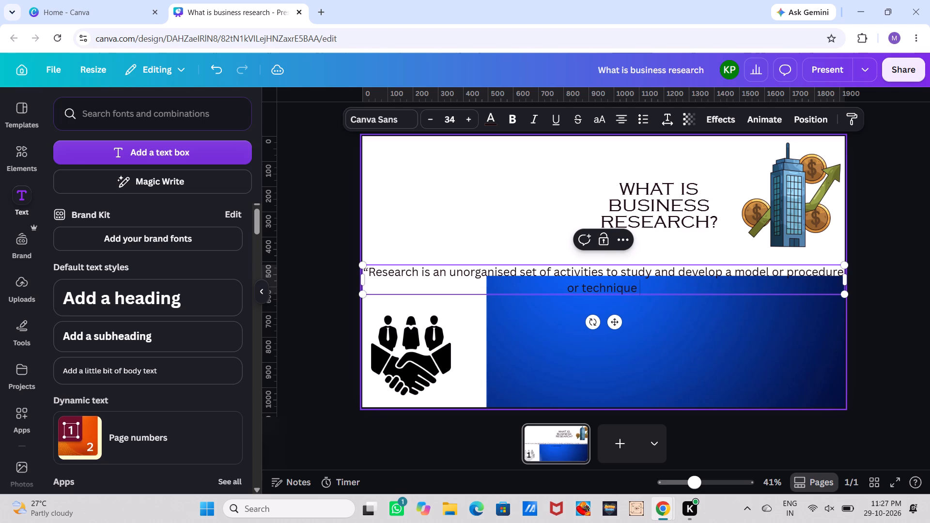
Finish the definition with "to find results of a realistic problem supported by literature and data" and a closing quotation mark.
text(to find)
key(space)
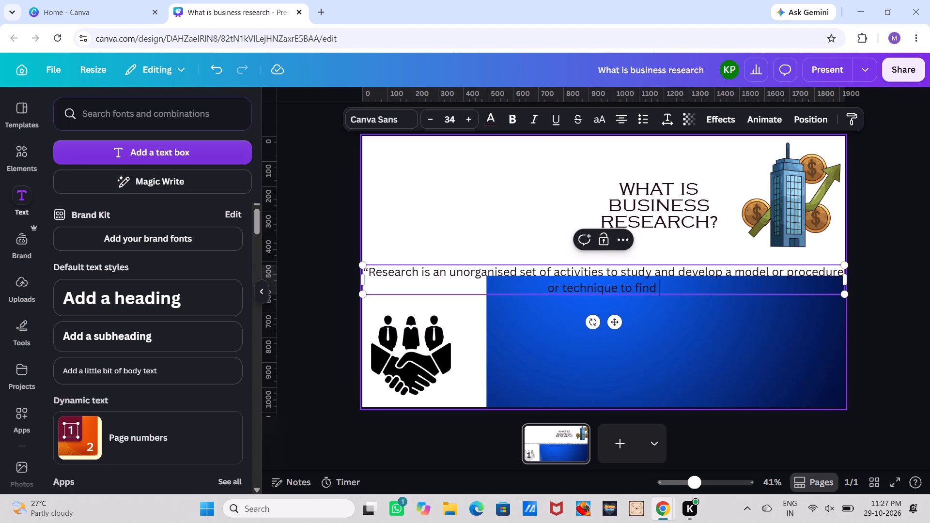
text(resuly)
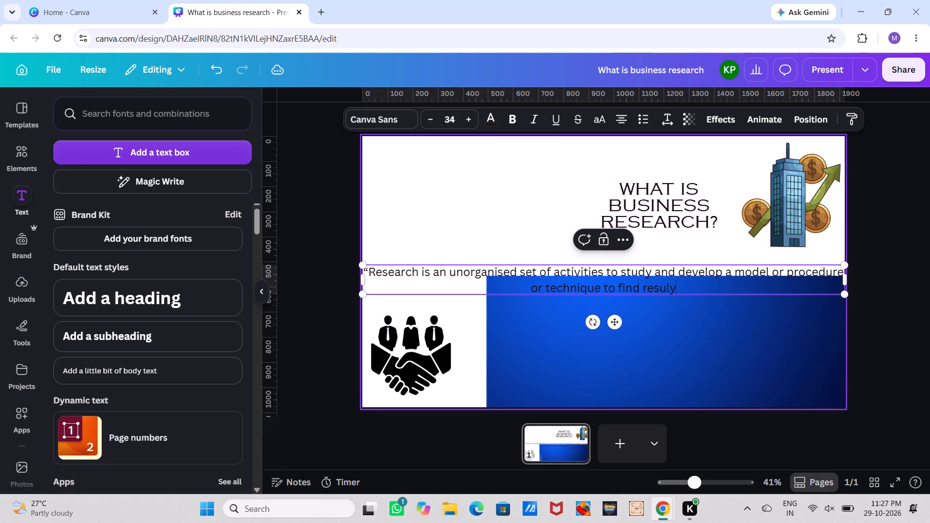
key(BackSpace)
text(ts)
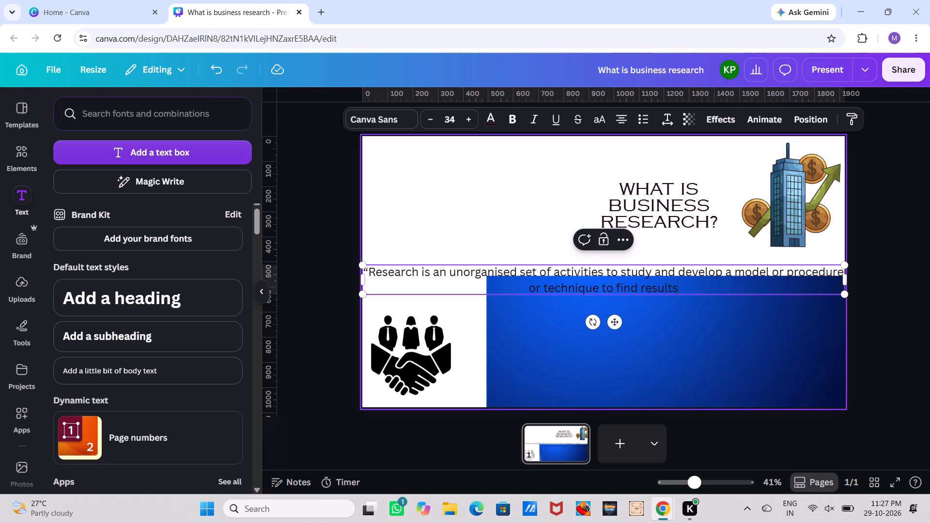
key(space)
text(of a)
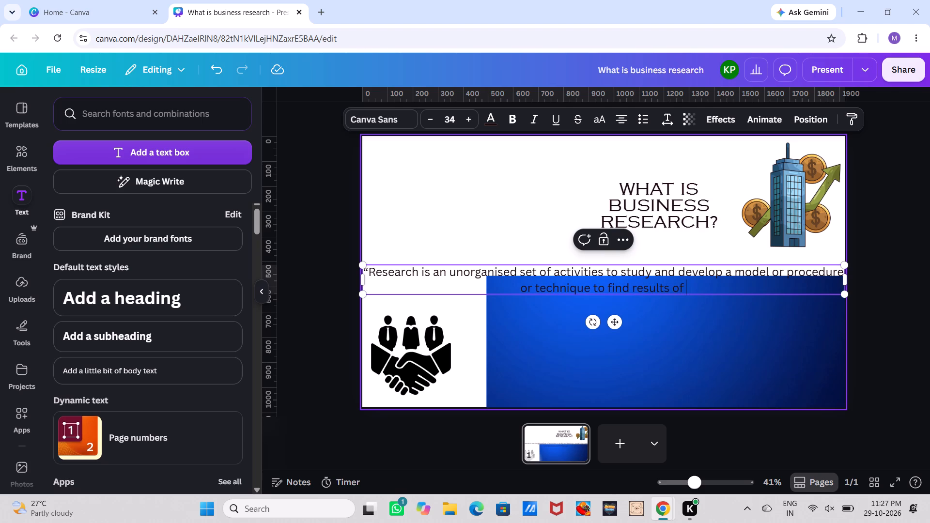
key(space)
text(realistic)
key(space)
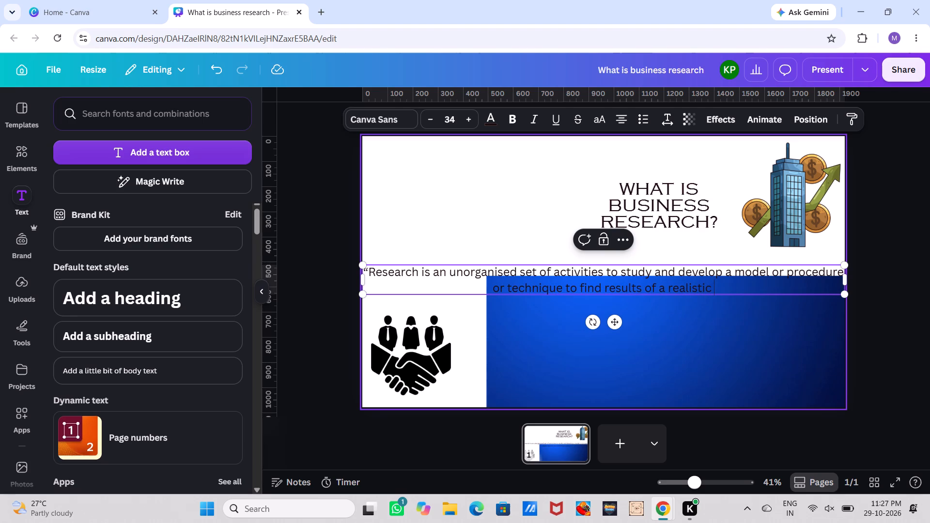
text(problem)
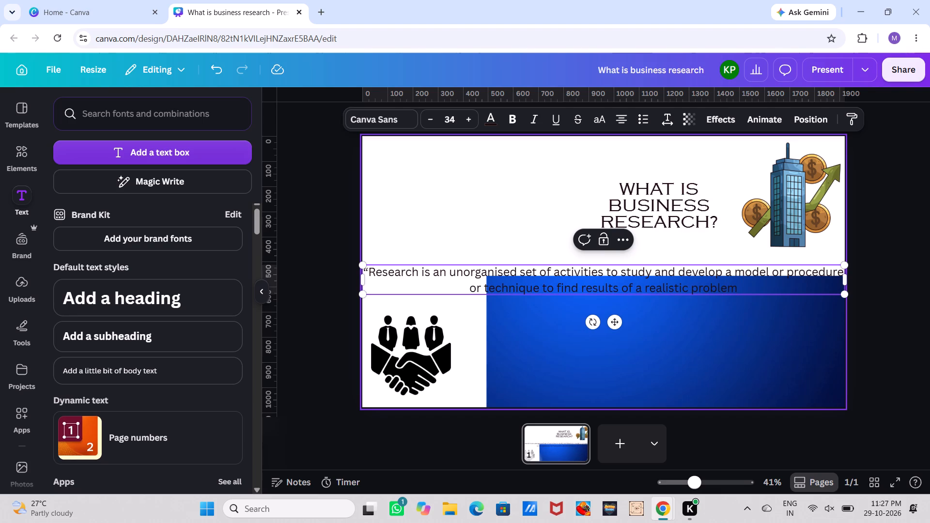
key(space)
text(supporte)
text(d by literature)
key(space)
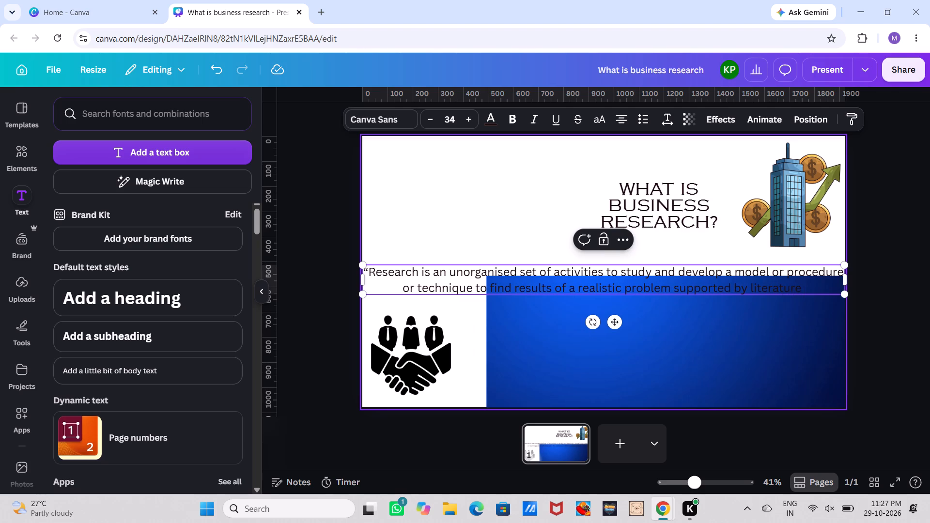
text(and data)
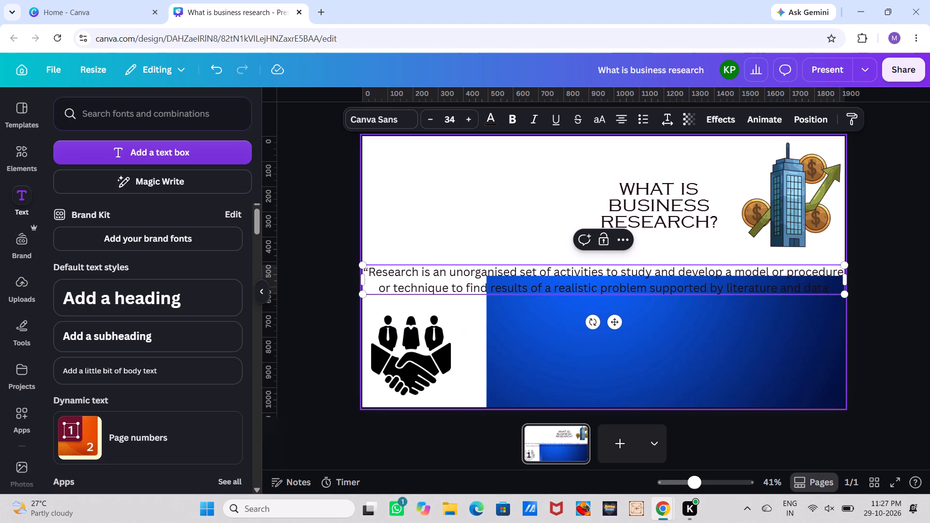
key(shift+quotedbl)
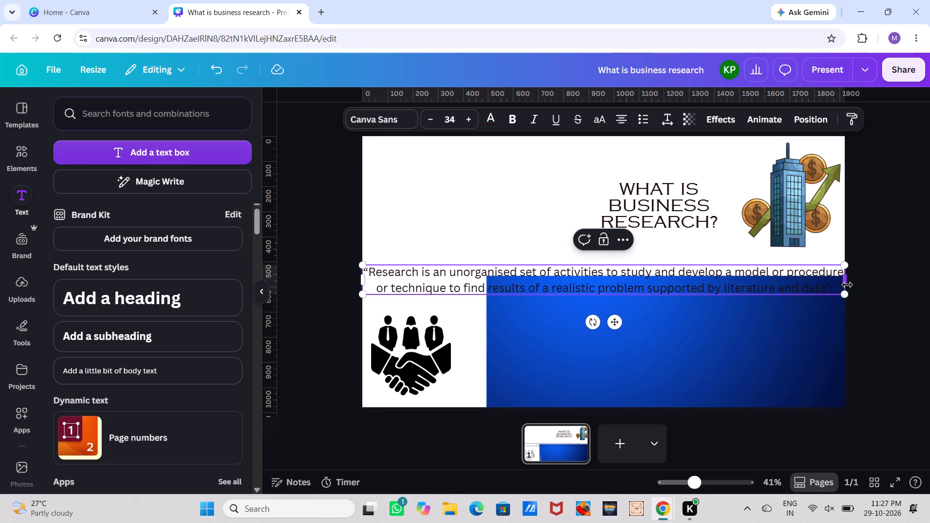
Narrow the definition's text box to about 1200 wide so that the text wraps over four lines.
drag(847, 285, 667, 297)
drag(598, 303, 616, 312)
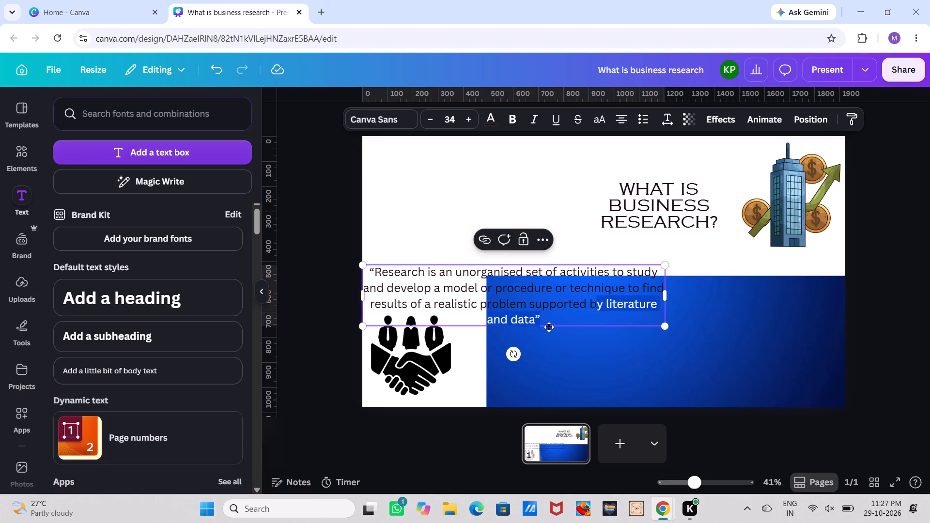
click(549, 327)
Reposition the blue panel slightly nearer the handshake graphic, with its bottom edge aligned to the slide's bottom.
drag(549, 314, 571, 324)
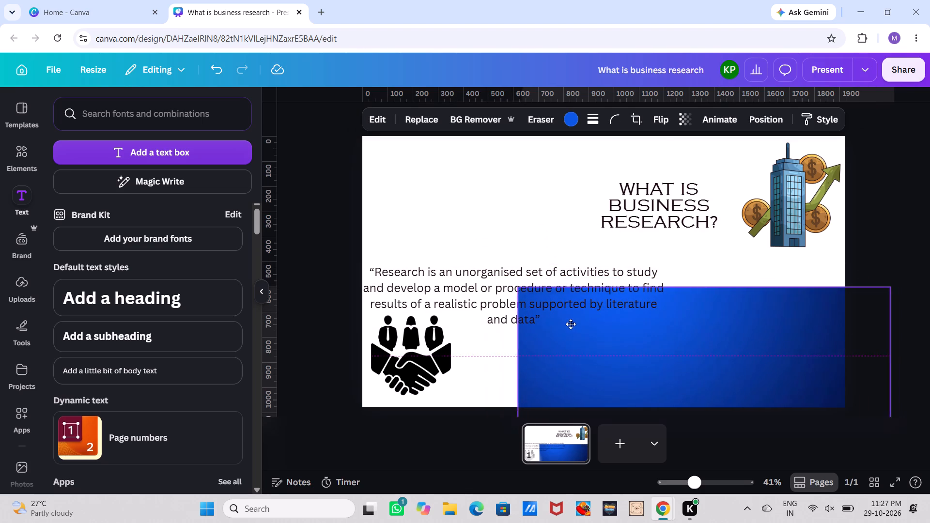
drag(571, 324, 544, 307)
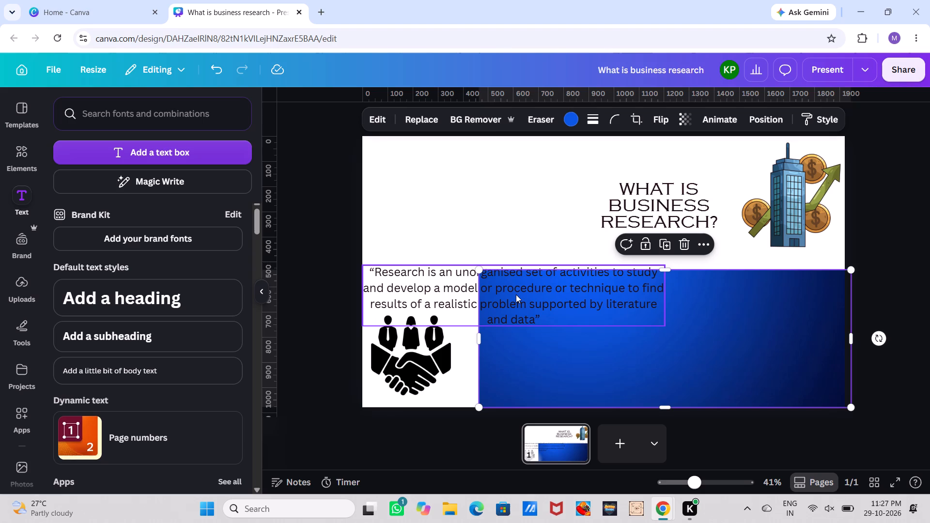
click(516, 294)
drag(553, 323, 647, 358)
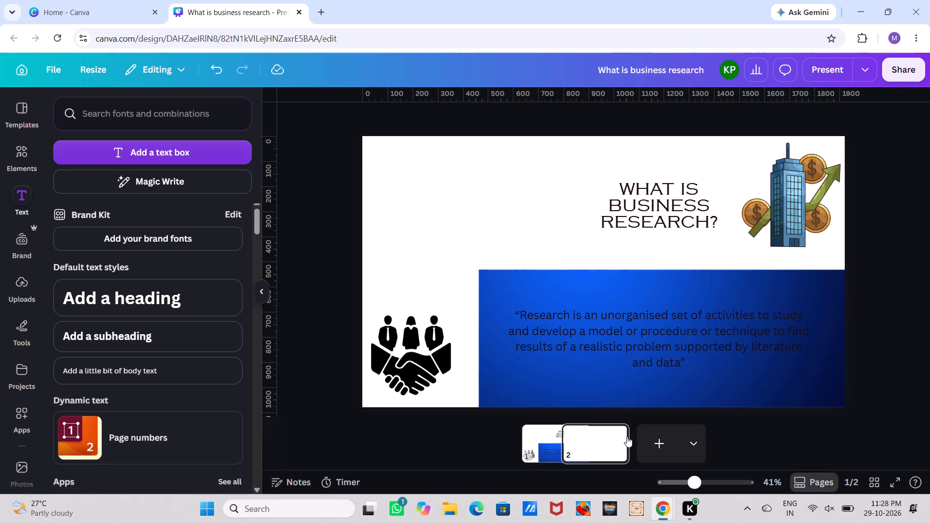
Add a subheading on page 2 reading "TYPES OF RESEARCH:".
click(219, 328)
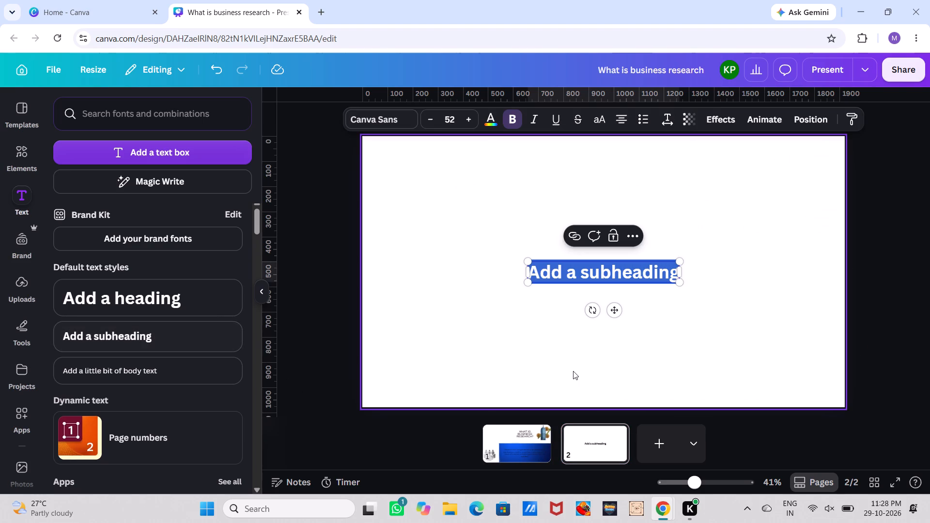
key(Delete)
text(ty)
key(BackSpace)
key(BackSpace)
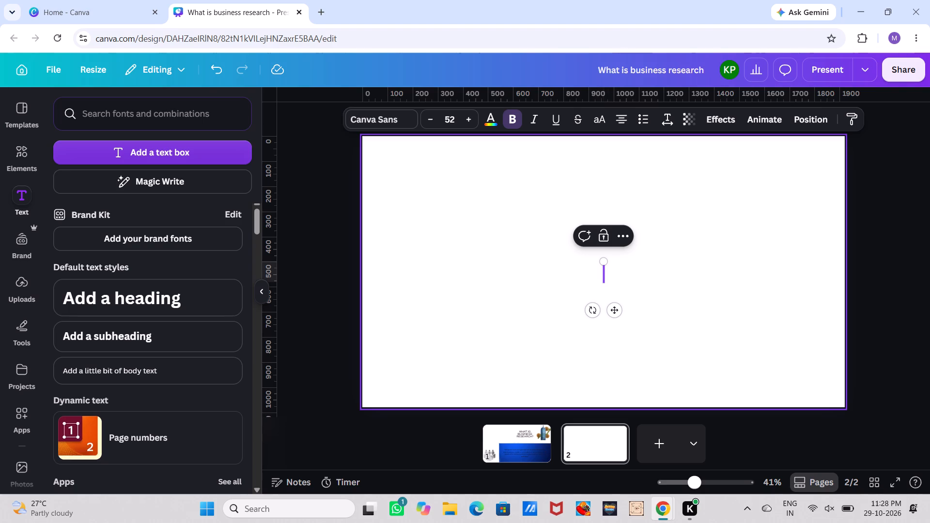
text(TYPES OF)
key(space)
text(BU)
key(BackSpace)
key(BackSpace)
text(RESEARC)
key(h)
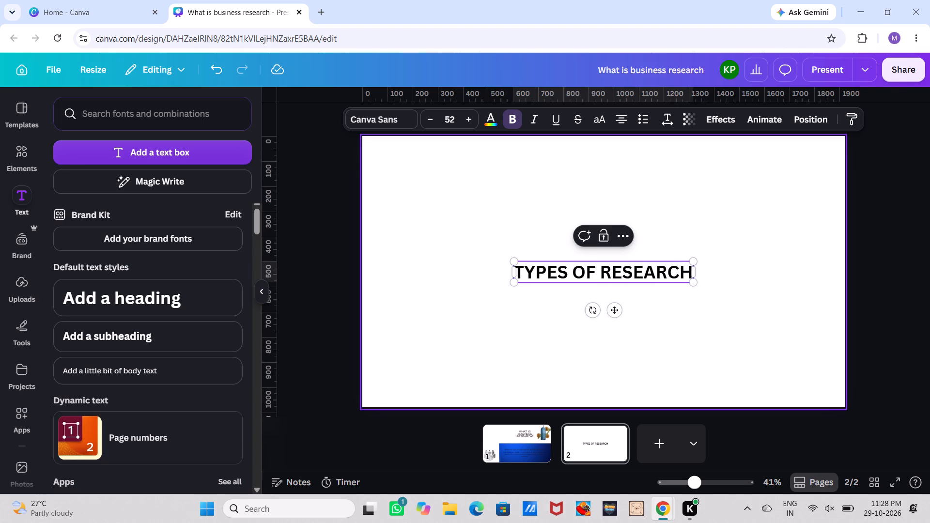
key(shift+colon)
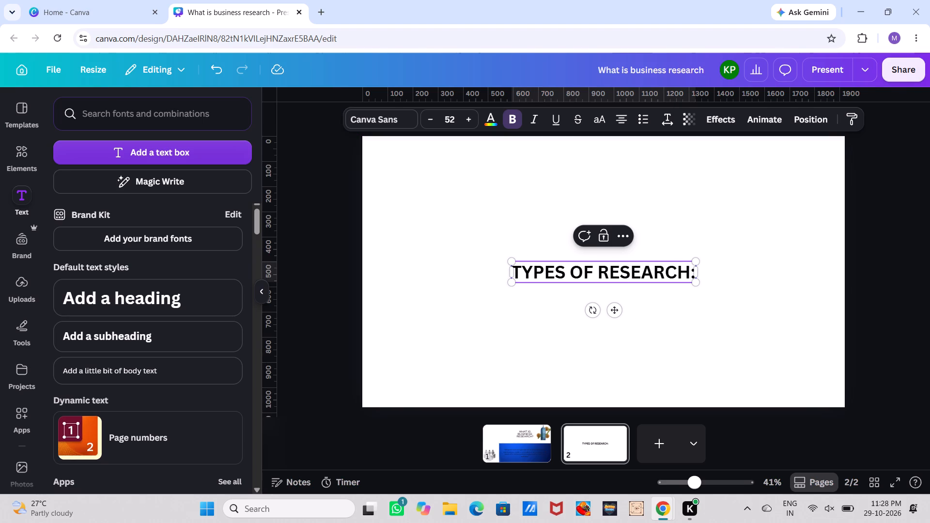
Move the "TYPES OF RESEARCH:" subheading to the top edge of page 2, centred horizontally.
click(619, 281)
click(619, 286)
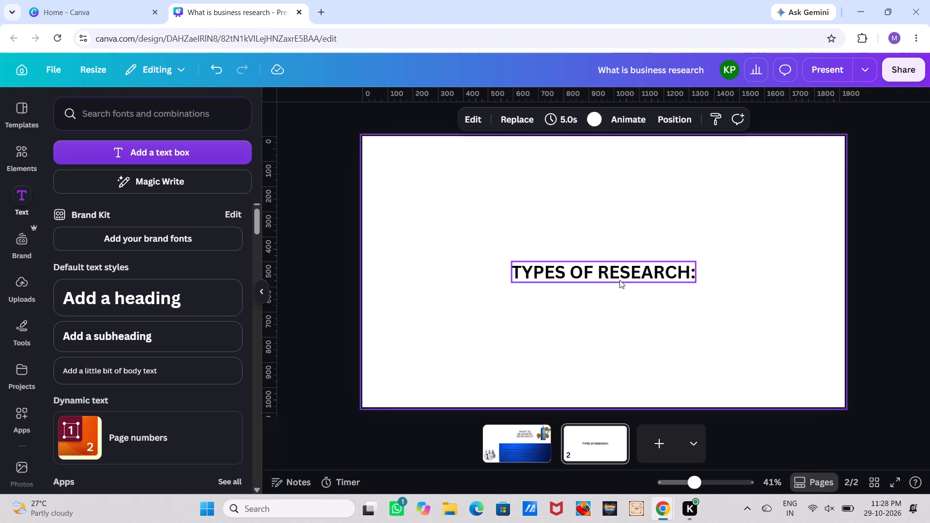
drag(620, 280, 620, 134)
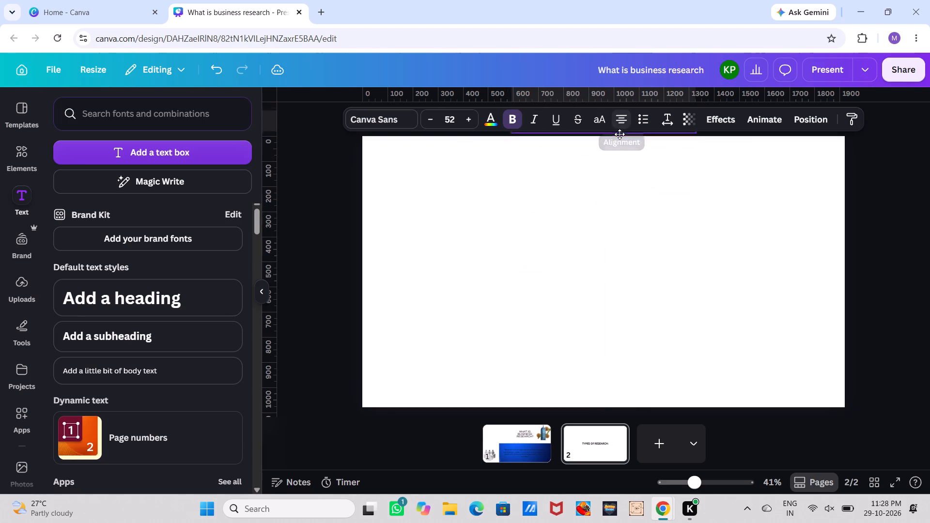
drag(620, 134, 620, 157)
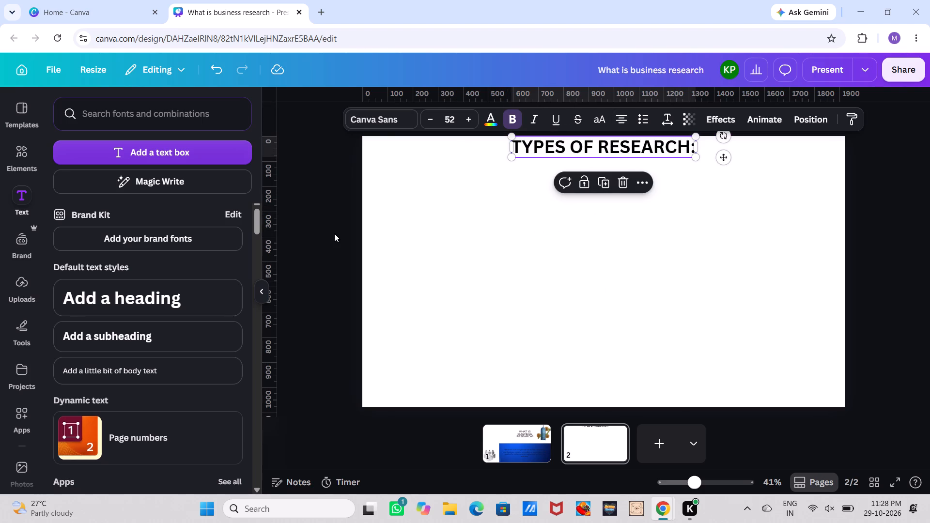
click(334, 233)
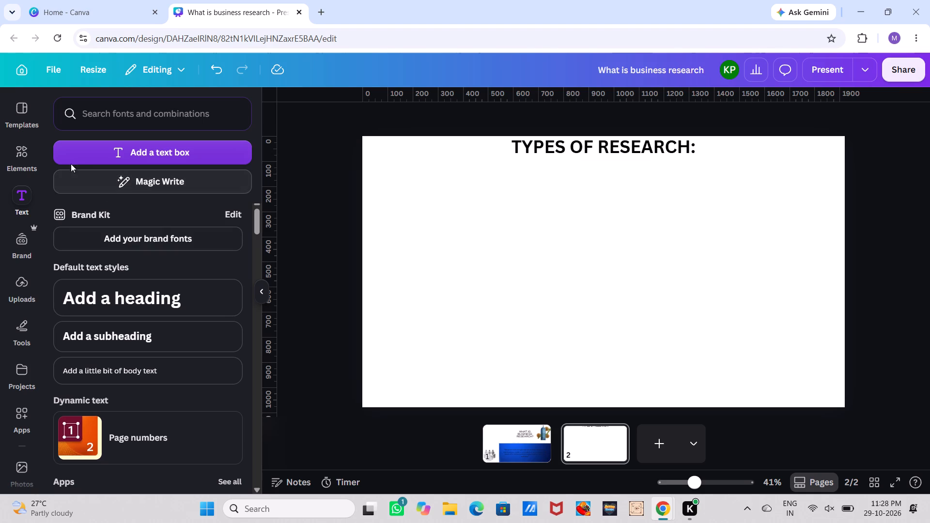
Insert the turquoise radial-gradient photo from the "blue" element recommendations and widen it to the page's left edge.
click(27, 159)
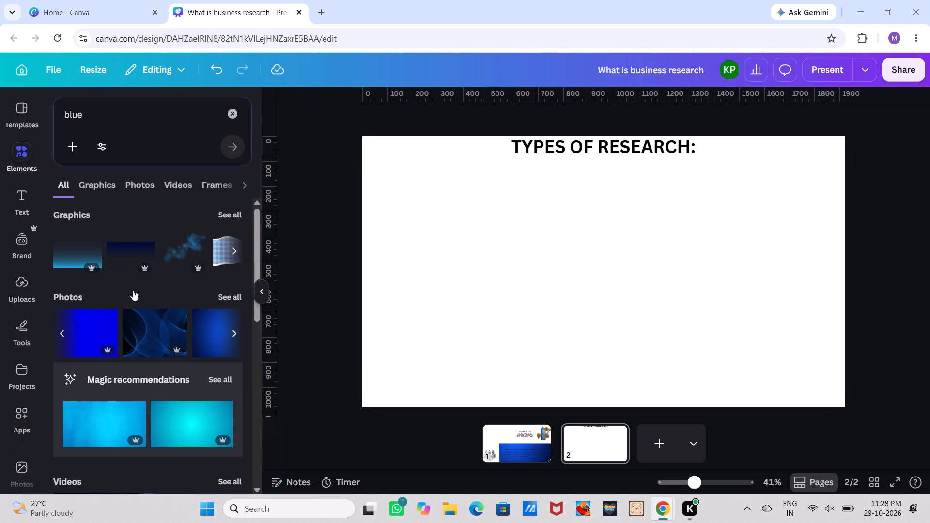
click(199, 432)
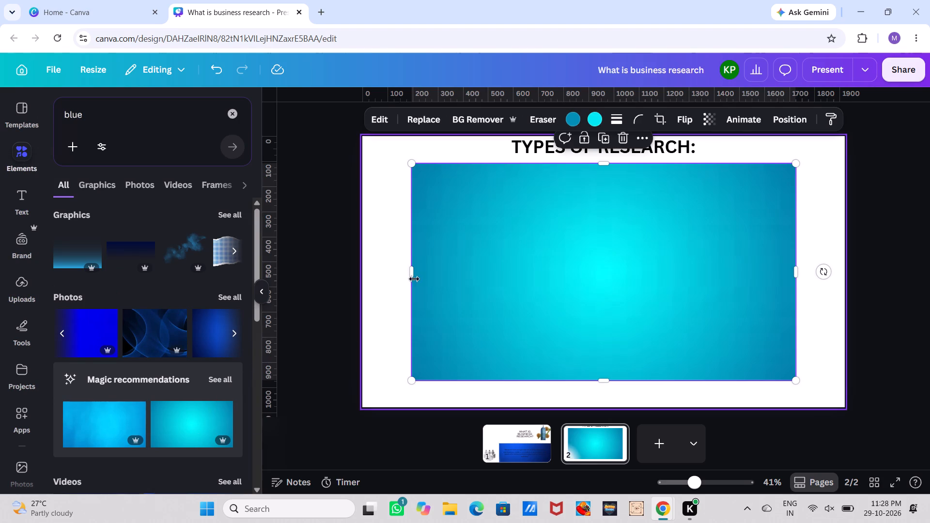
drag(411, 273, 360, 282)
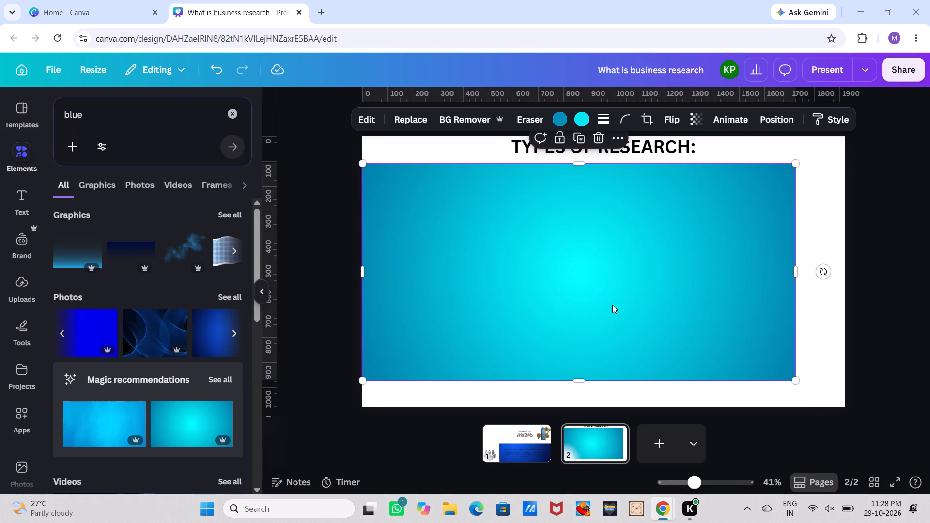
drag(298, 359, 44, 209)
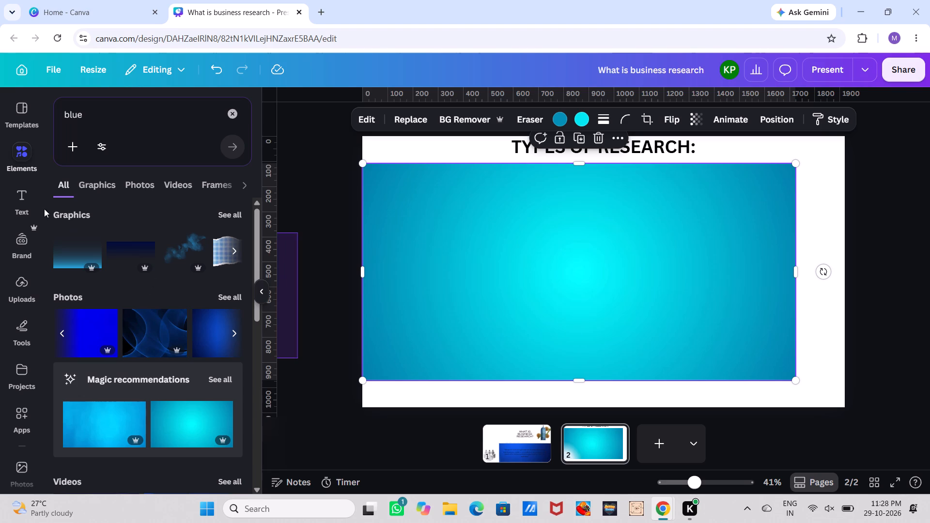
drag(44, 209, 33, 197)
Add a body text box over the turquoise photo on page 2 and start a numbered list in it.
click(0, 198)
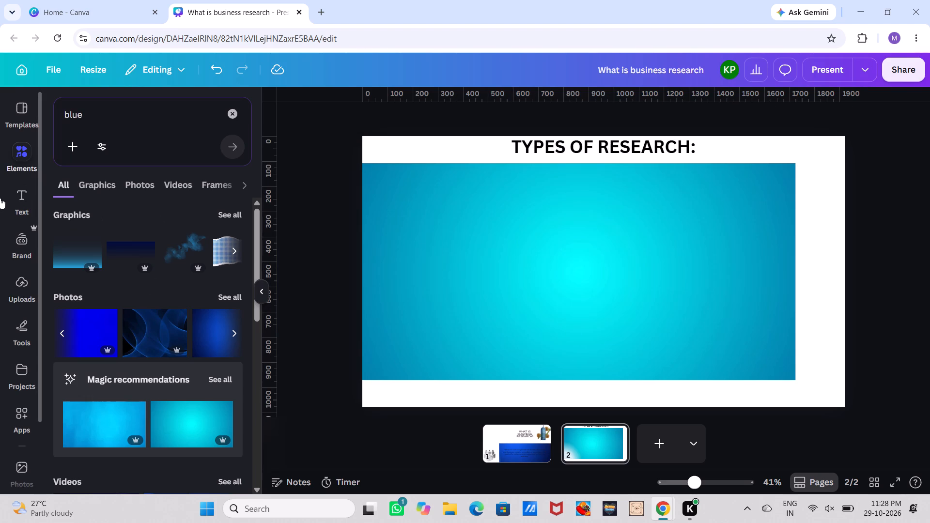
click(195, 382)
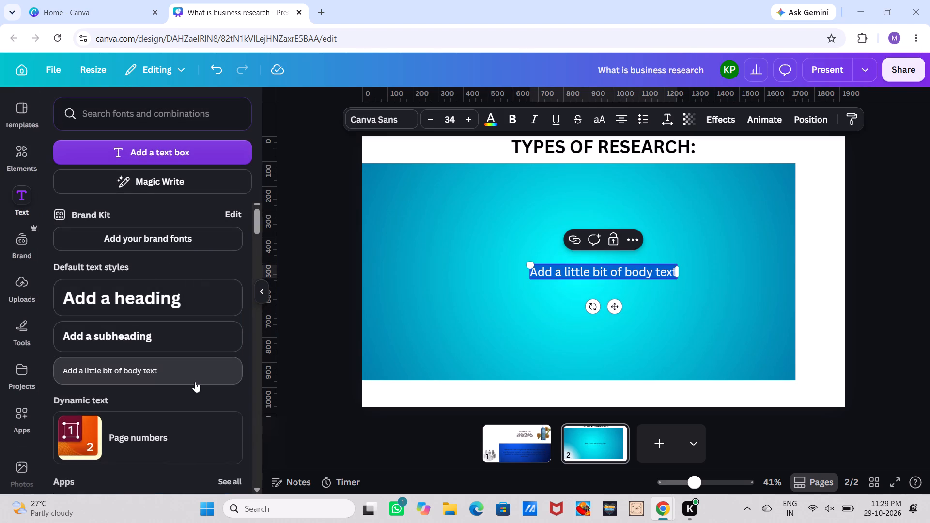
key(Delete)
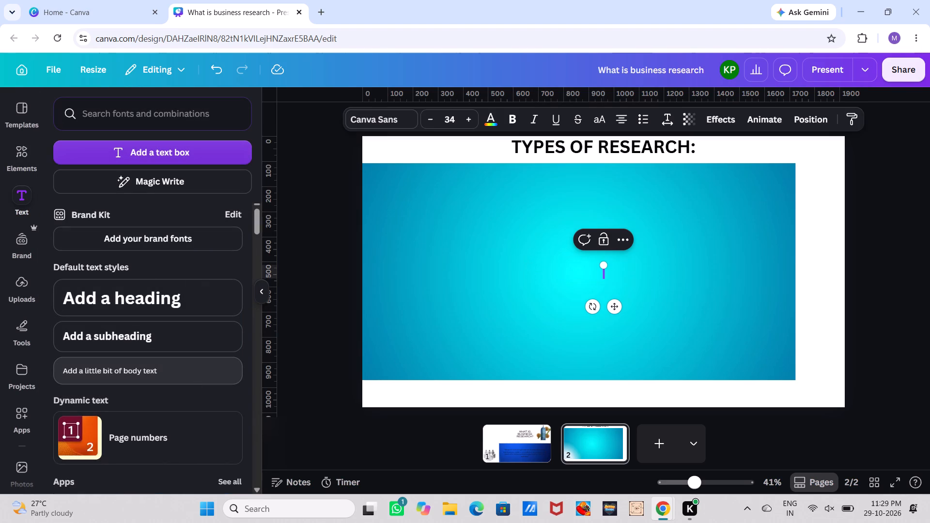
text(Basic)
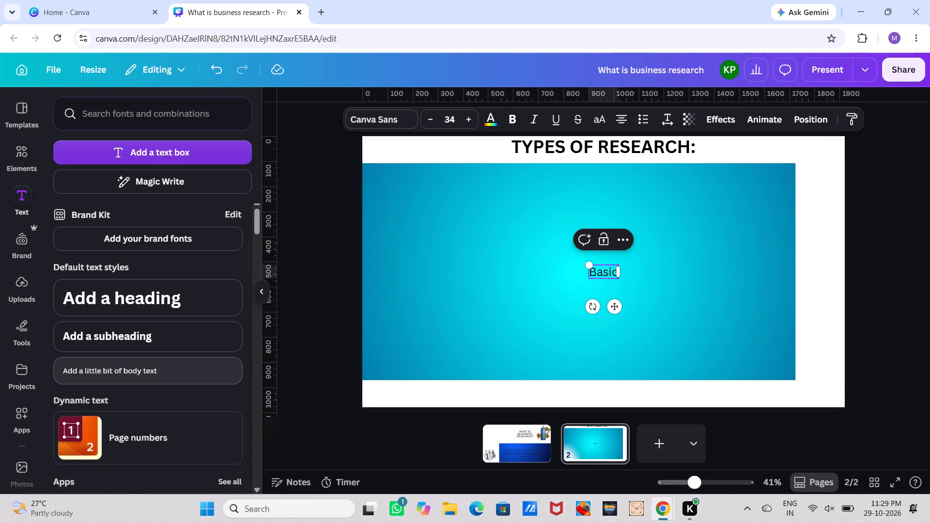
key(BackSpace)
key(BackSpace)
key(BackSpace)
key(BackSpace)
key(BackSpace)
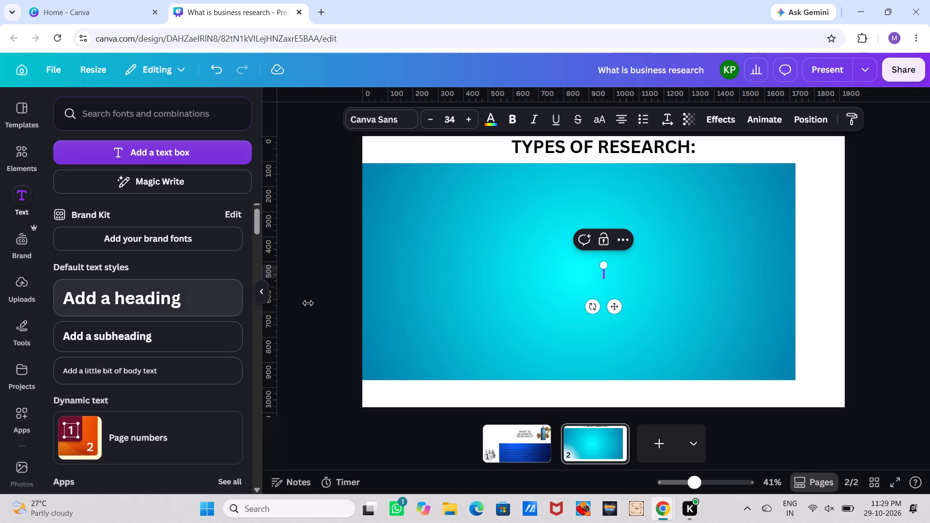
click(511, 124)
text(1.)
key(space)
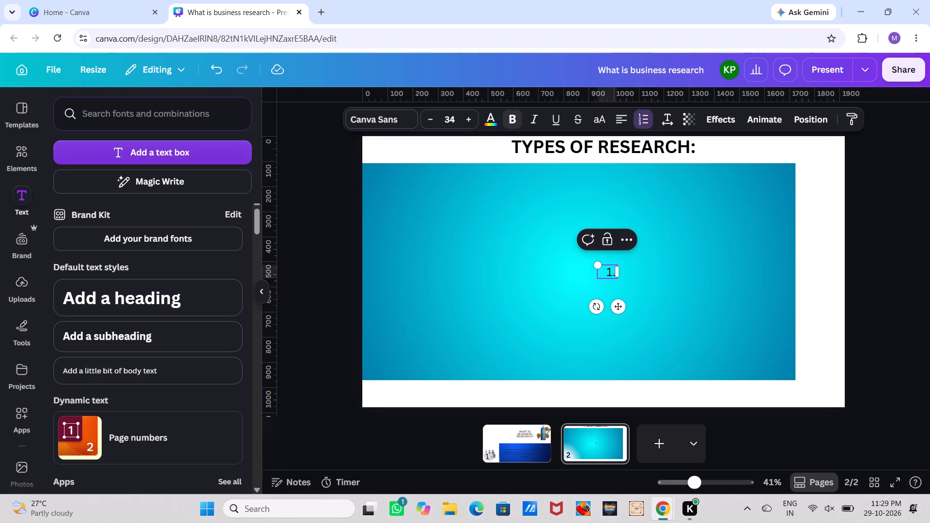
Enter "Basic v/s Applied Research" as the first item of the numbered list.
text(Basic)
key(space)
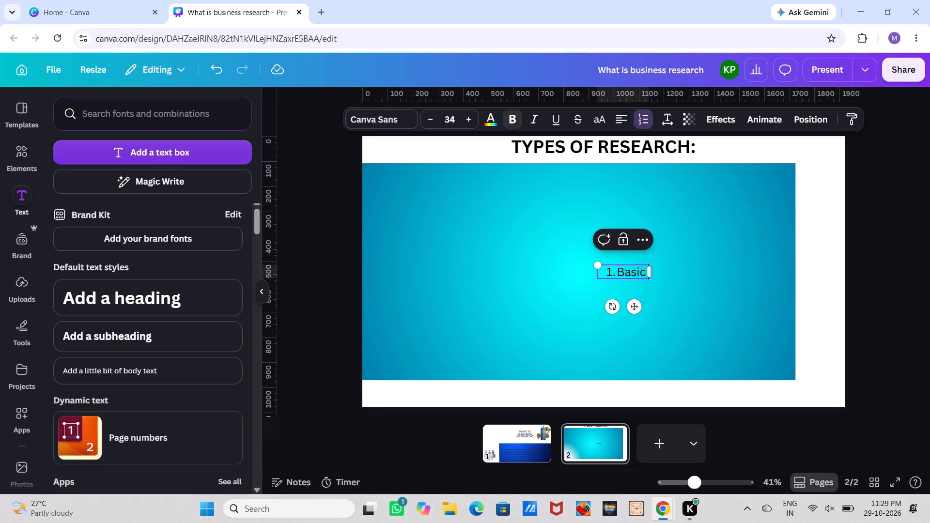
text(v/s)
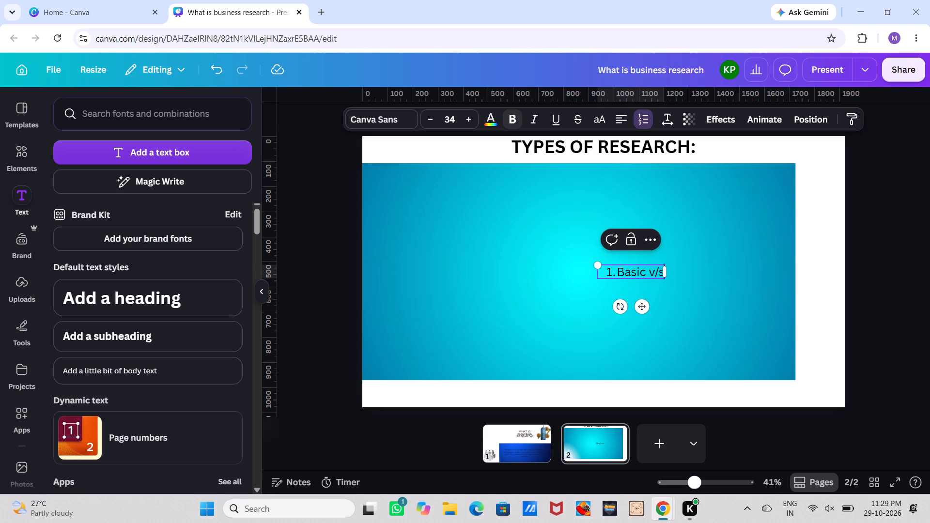
key(space)
key(shift+a)
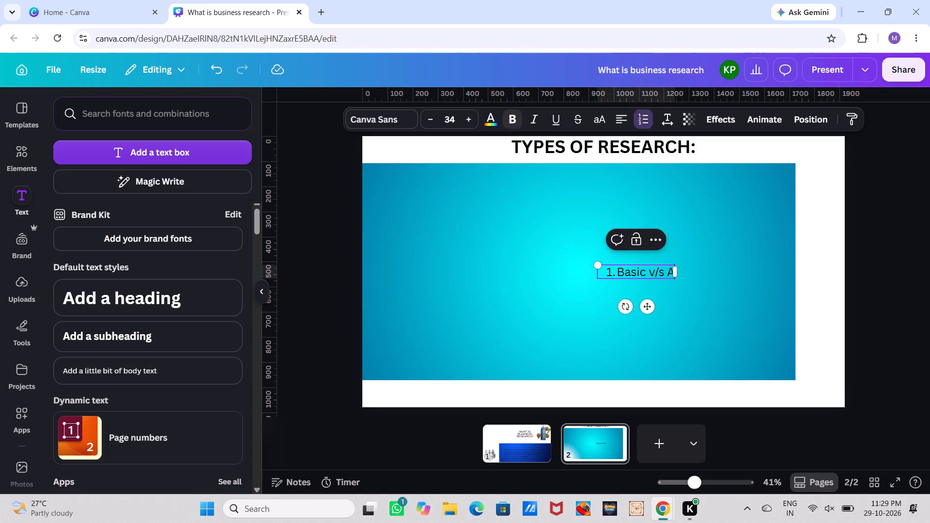
text(pplied)
key(space)
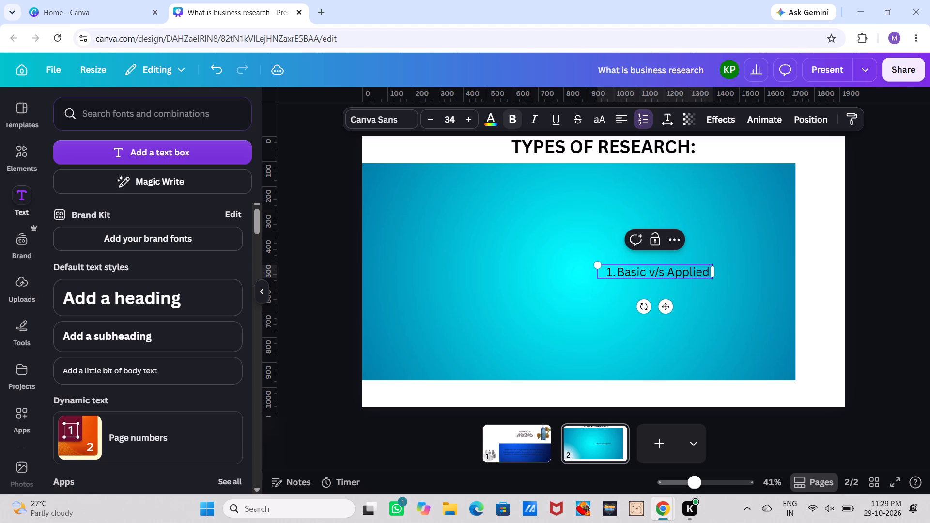
key(shift+r)
key(s)
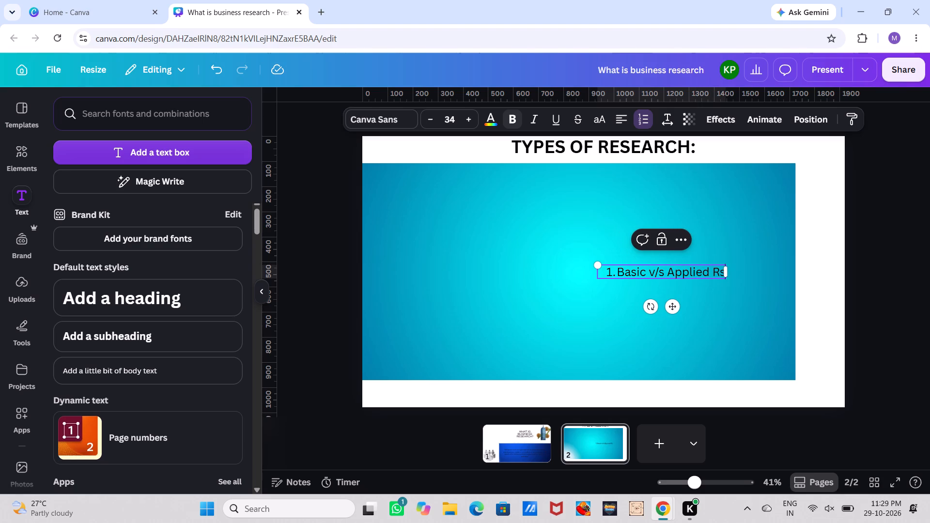
key(BackSpace)
text(esearch)
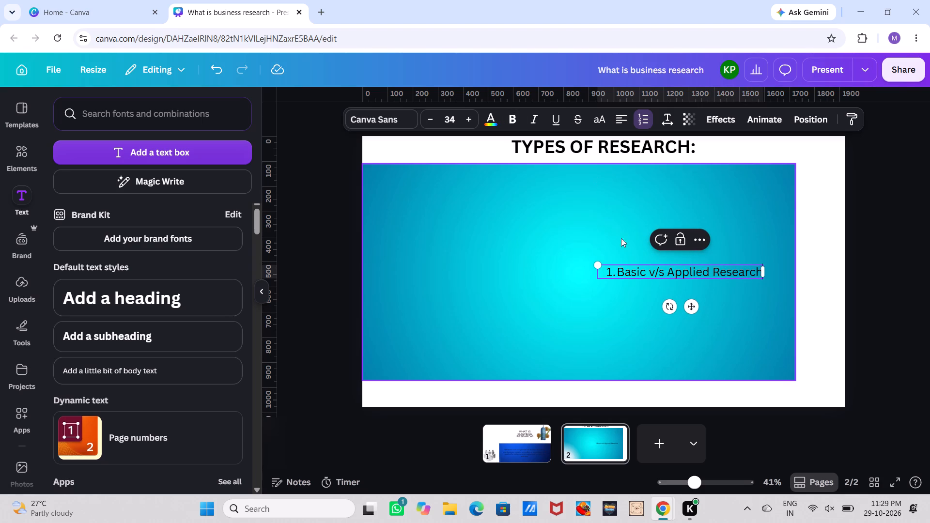
Make the whole "Basic v/s Applied Research" list text bold.
drag(610, 274, 622, 273)
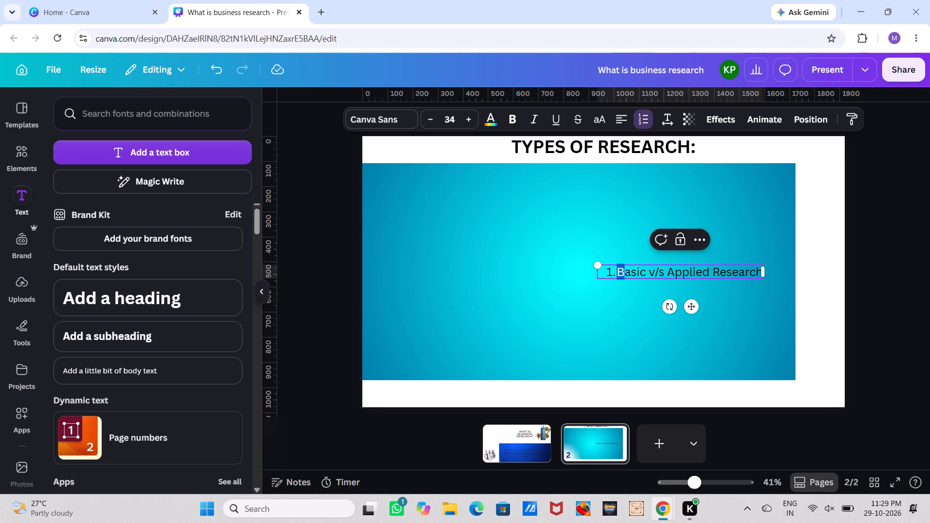
drag(622, 273, 766, 276)
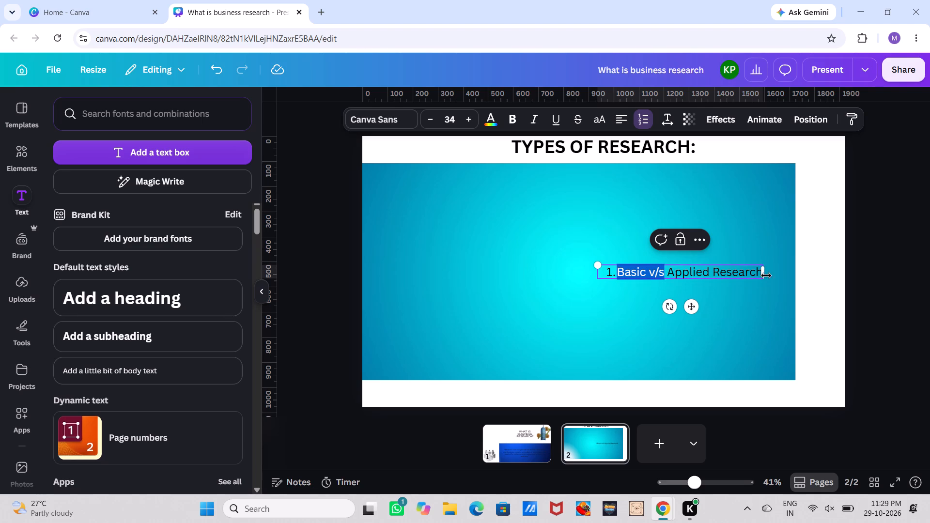
drag(766, 276, 770, 275)
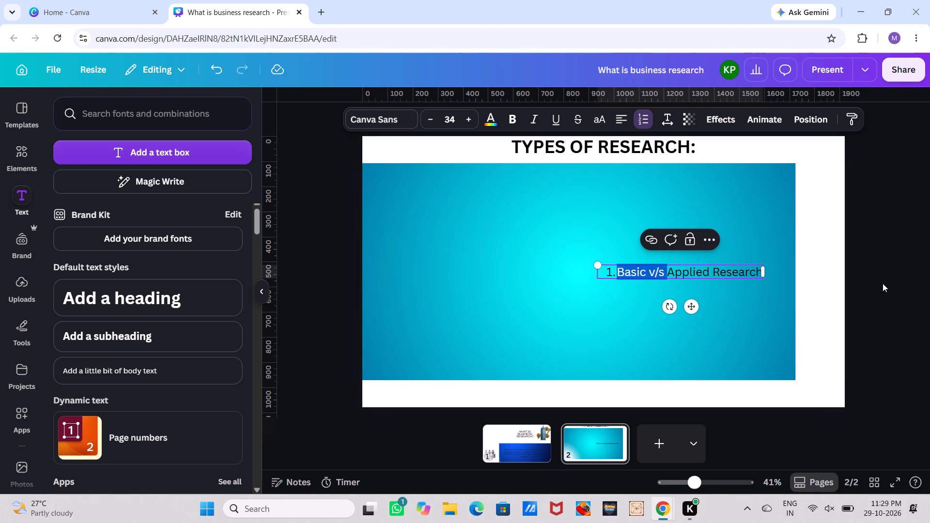
click(883, 283)
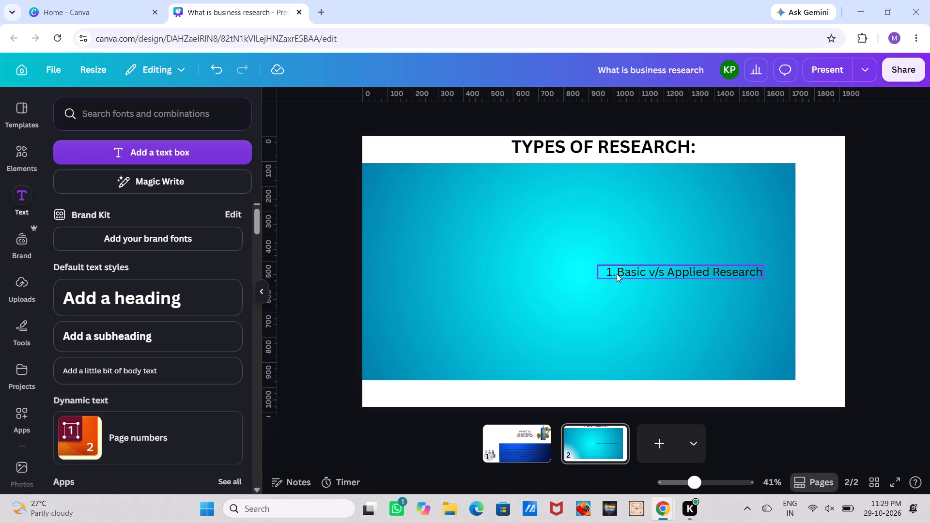
click(617, 274)
double_click(619, 272)
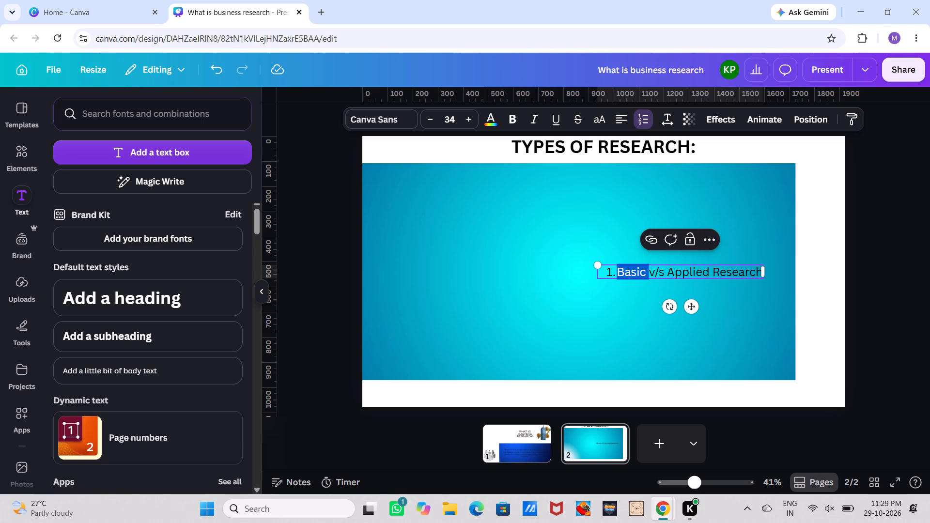
click(612, 275)
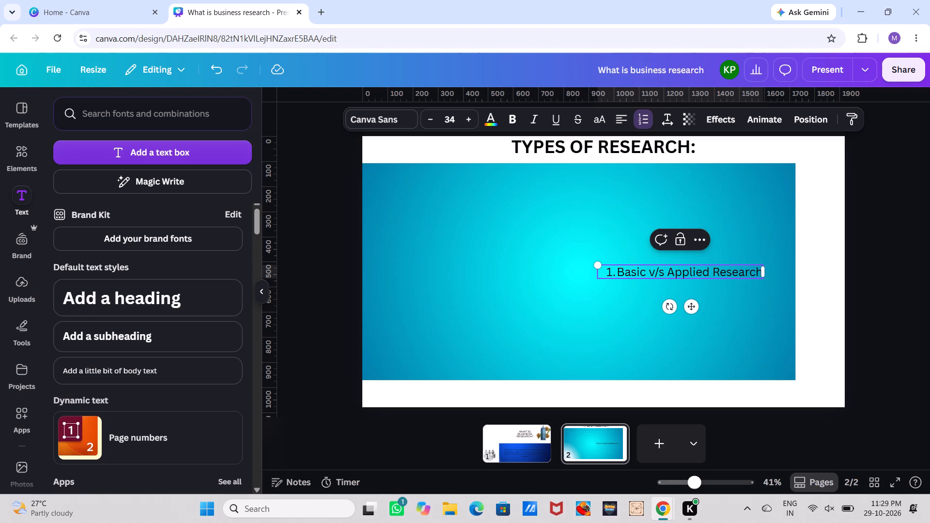
drag(618, 267, 758, 276)
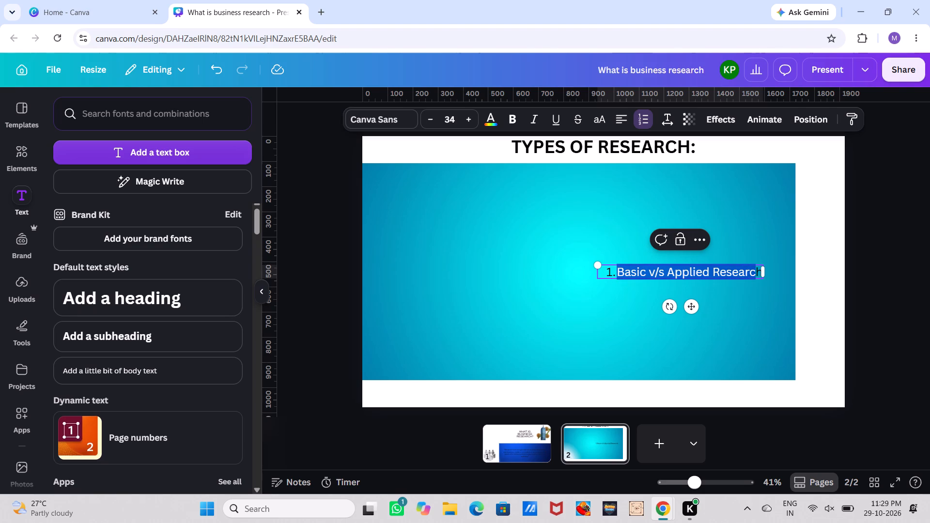
drag(758, 276, 762, 274)
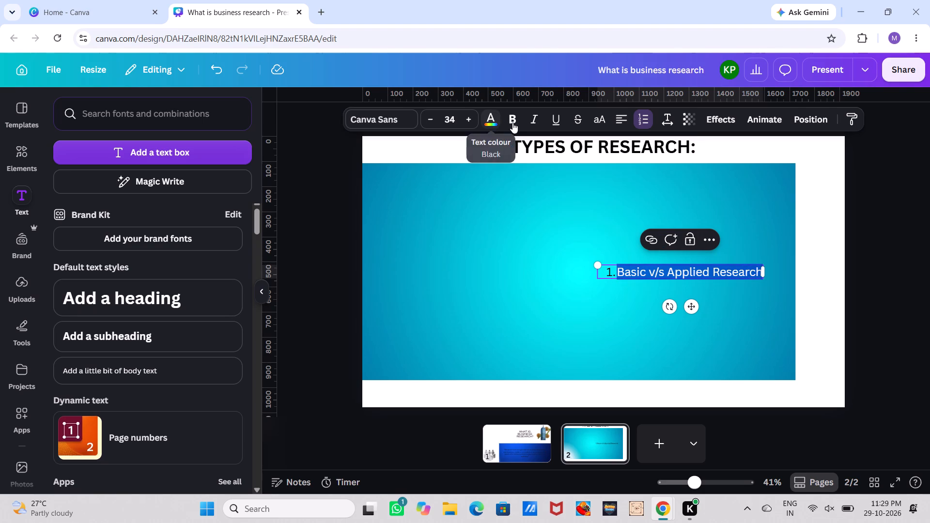
click(515, 123)
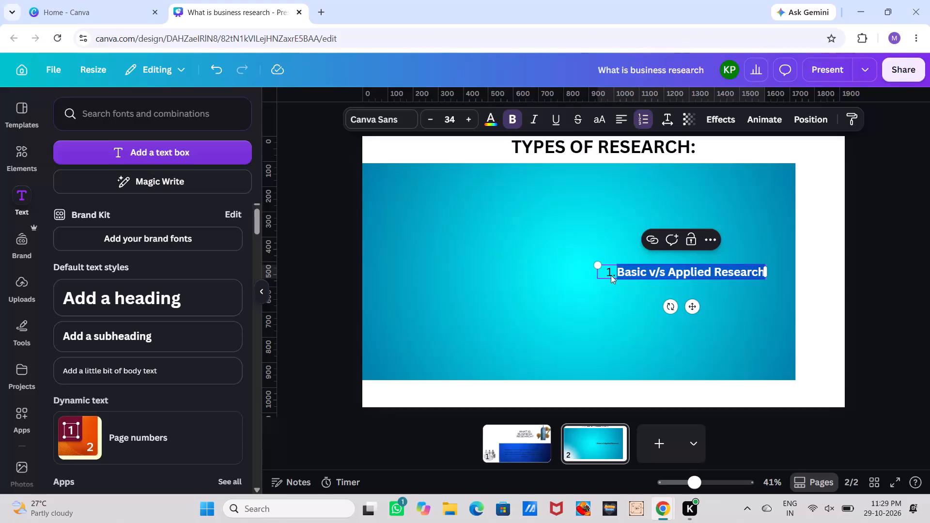
double_click(610, 275)
double_click(608, 266)
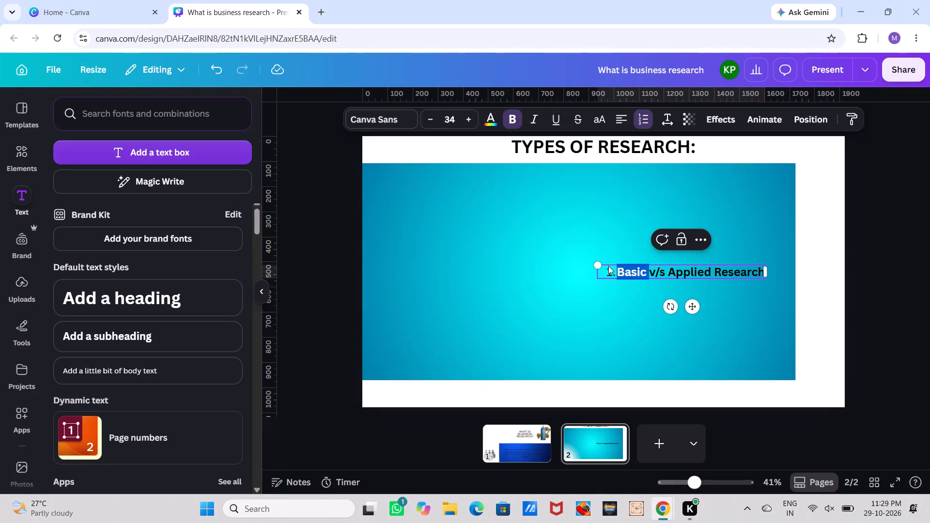
double_click(608, 266)
click(588, 293)
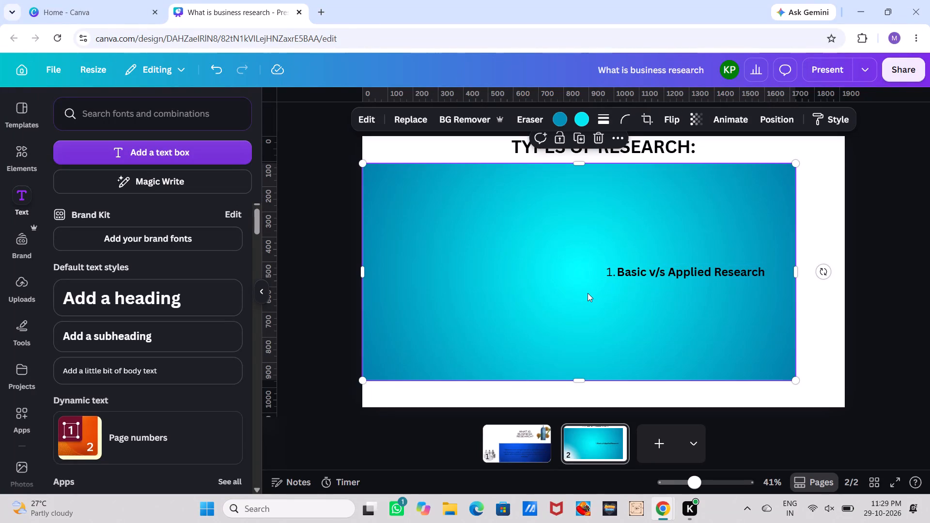
Move the "Basic v/s Applied Research" text box to the upper-left corner of the turquoise photo.
click(654, 270)
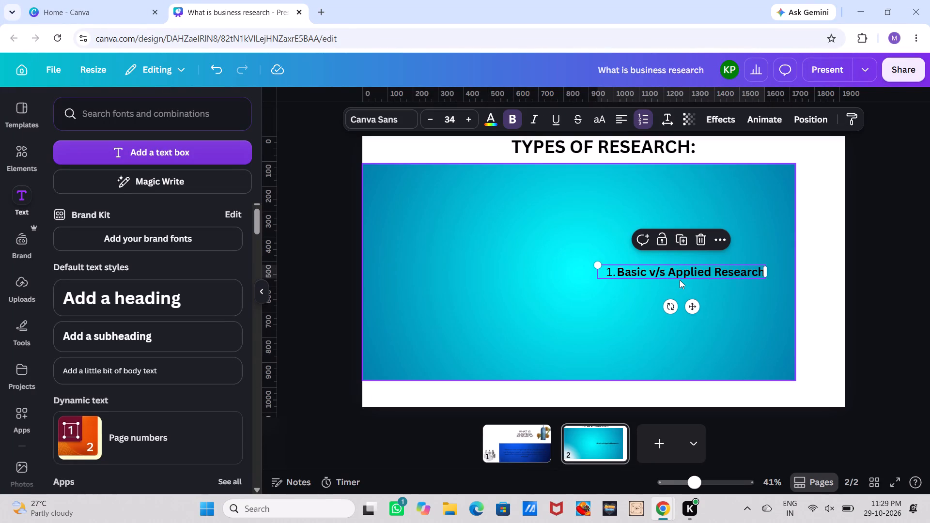
drag(673, 276, 527, 226)
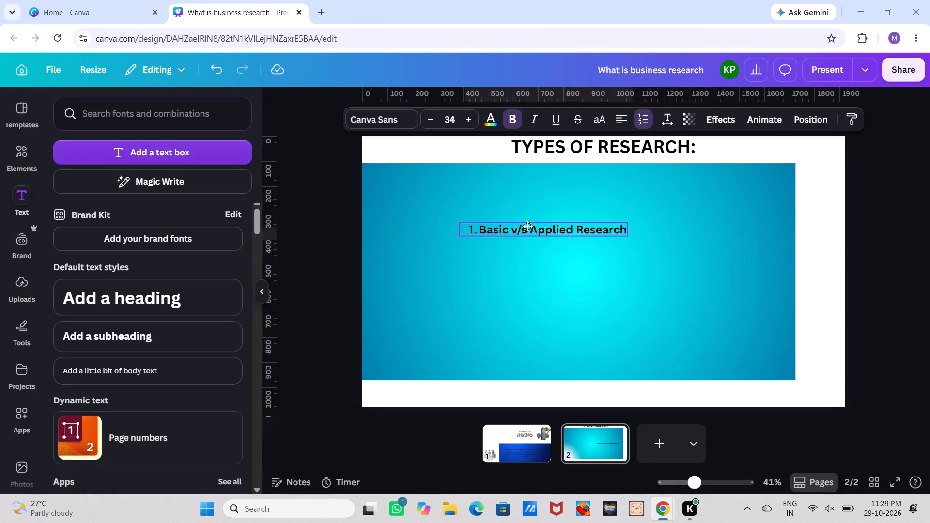
drag(527, 226, 441, 182)
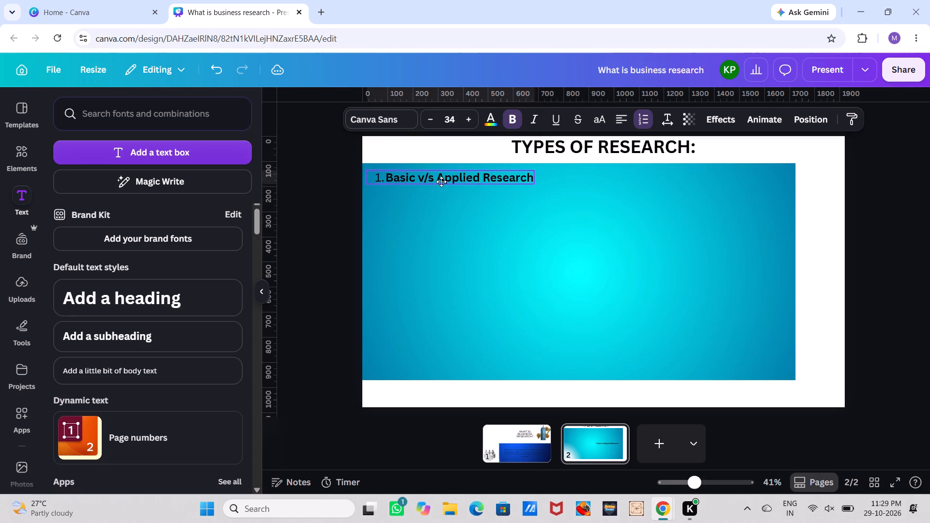
drag(441, 182, 438, 178)
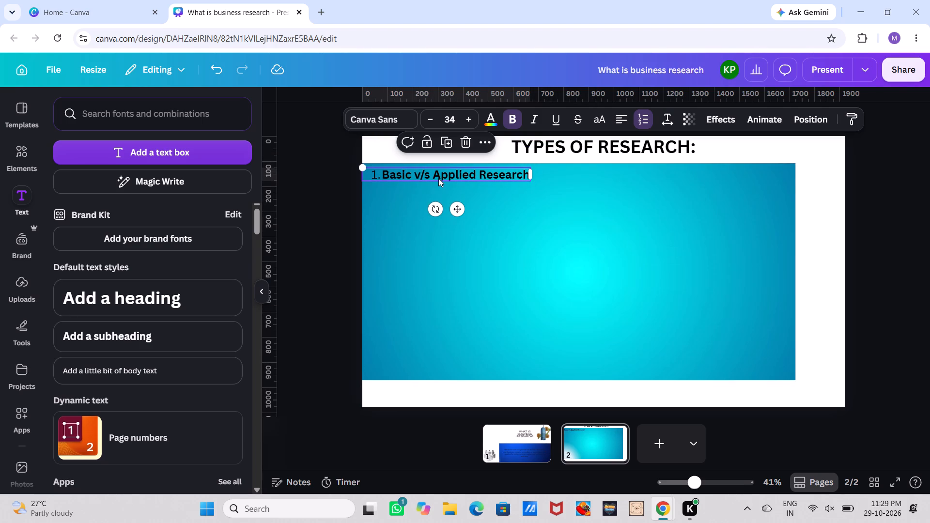
Add a colon at the end of "Basic v/s Applied Research".
click(516, 175)
key(Right)
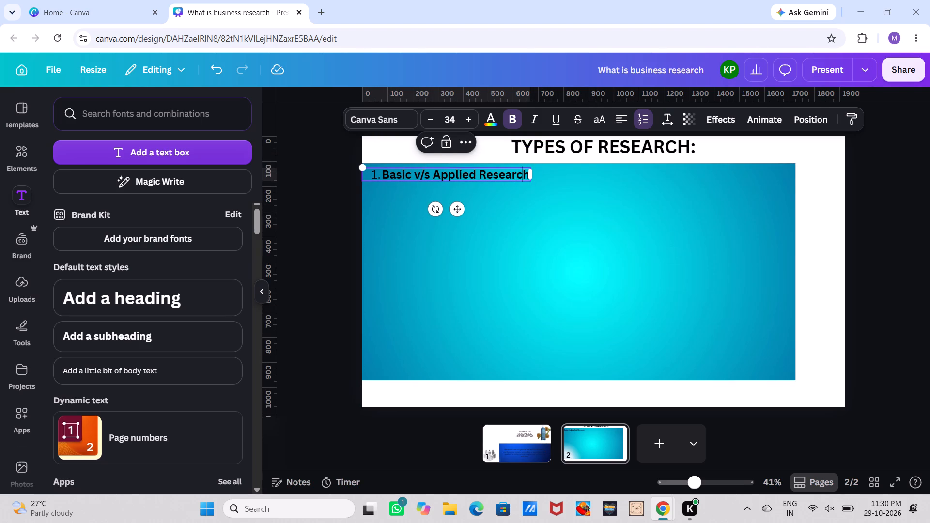
key(Right)
key(Right)
key(shift+colon)
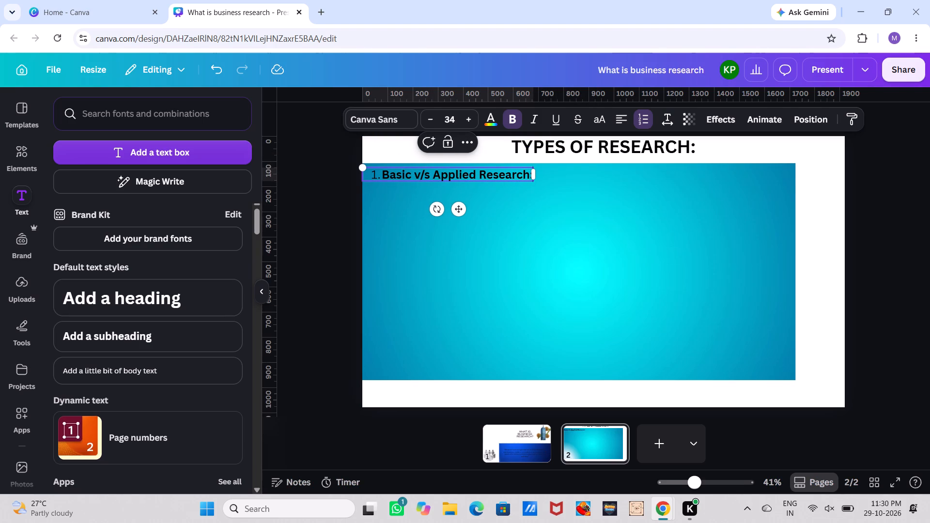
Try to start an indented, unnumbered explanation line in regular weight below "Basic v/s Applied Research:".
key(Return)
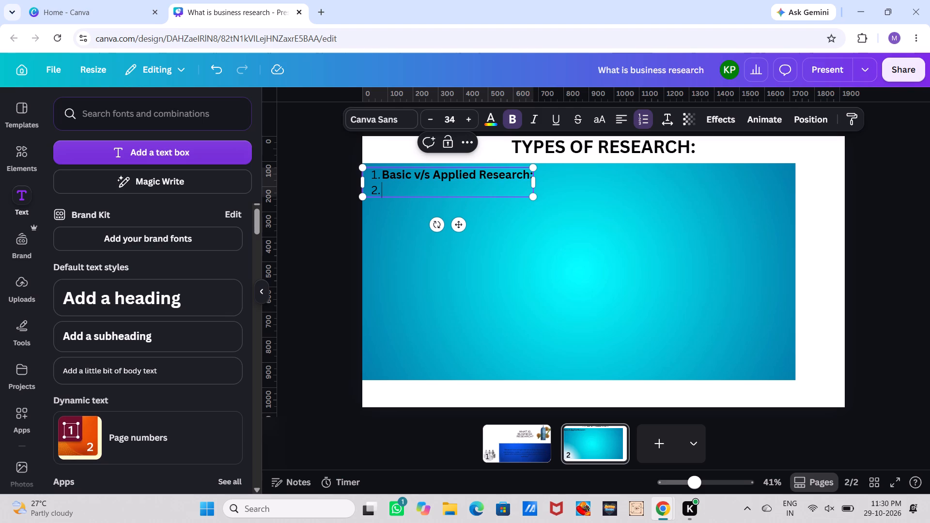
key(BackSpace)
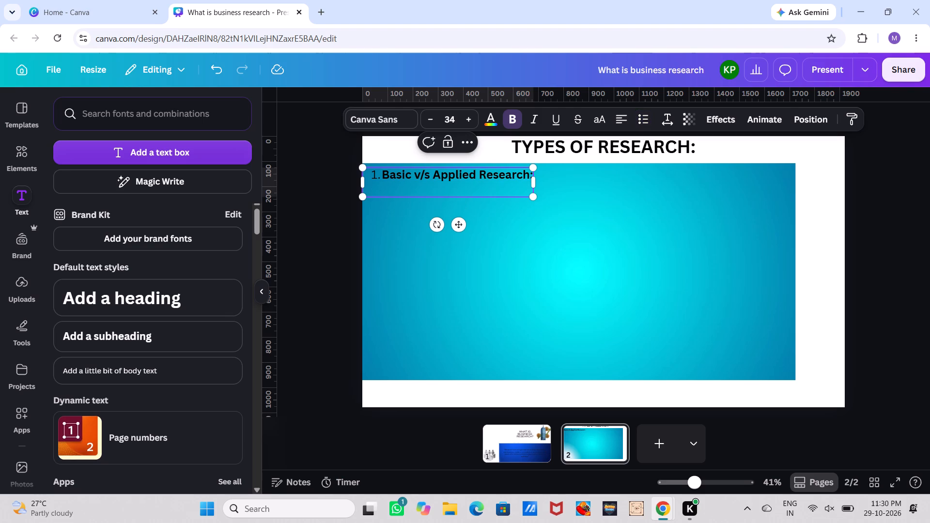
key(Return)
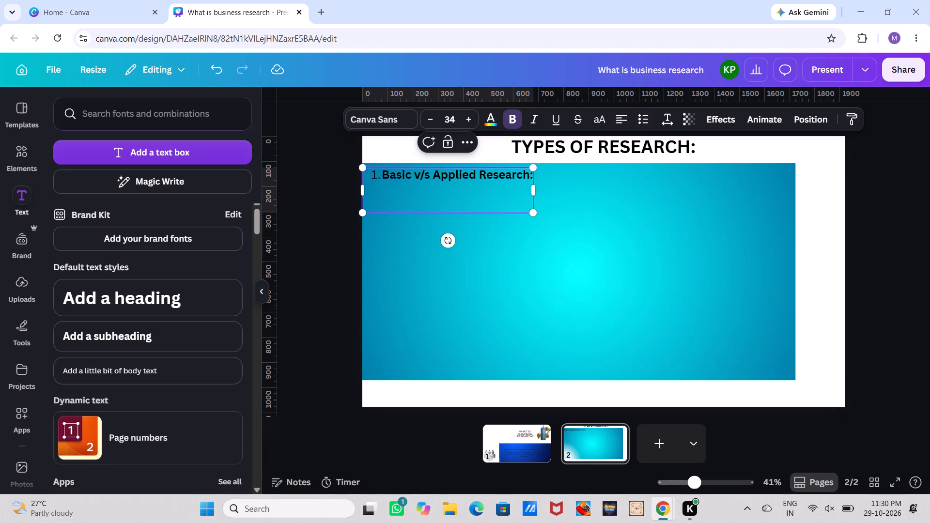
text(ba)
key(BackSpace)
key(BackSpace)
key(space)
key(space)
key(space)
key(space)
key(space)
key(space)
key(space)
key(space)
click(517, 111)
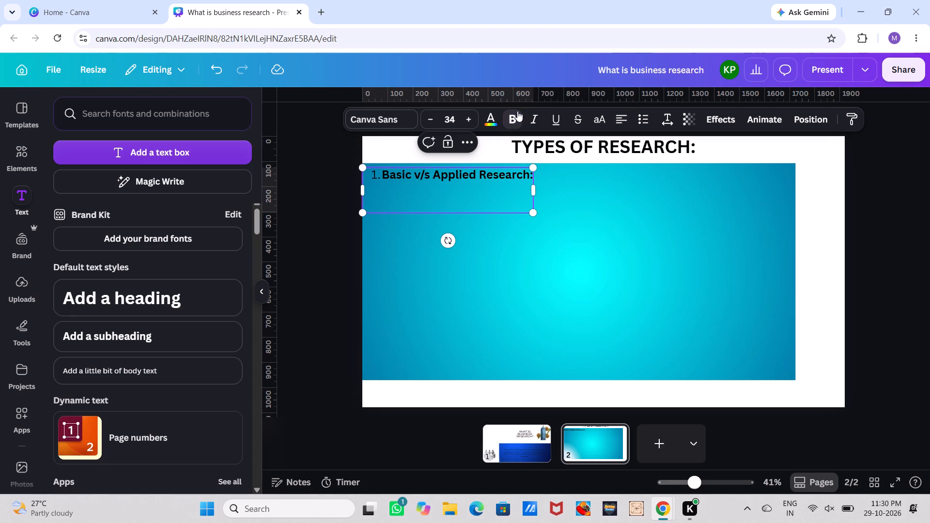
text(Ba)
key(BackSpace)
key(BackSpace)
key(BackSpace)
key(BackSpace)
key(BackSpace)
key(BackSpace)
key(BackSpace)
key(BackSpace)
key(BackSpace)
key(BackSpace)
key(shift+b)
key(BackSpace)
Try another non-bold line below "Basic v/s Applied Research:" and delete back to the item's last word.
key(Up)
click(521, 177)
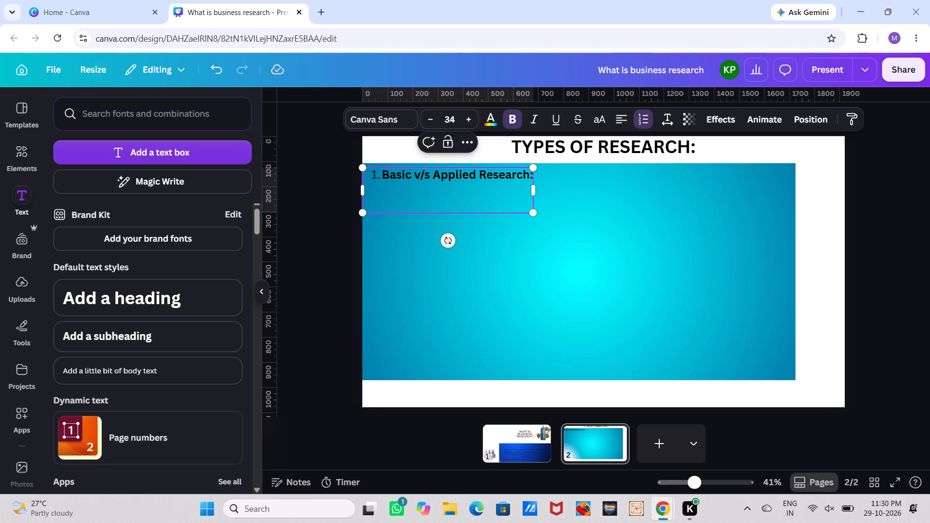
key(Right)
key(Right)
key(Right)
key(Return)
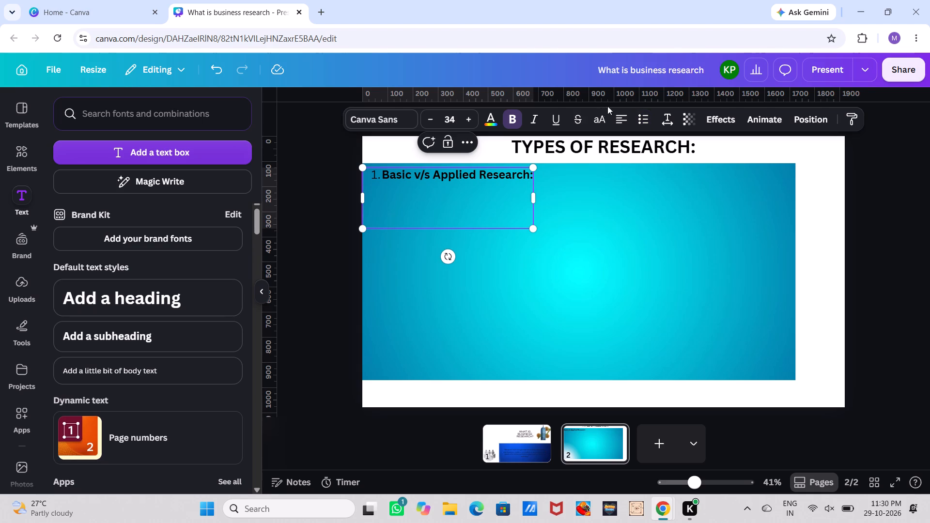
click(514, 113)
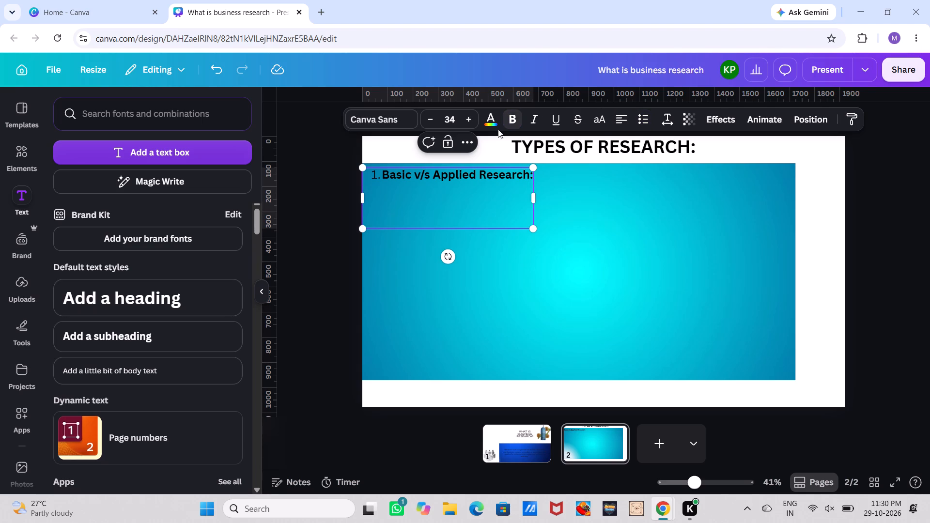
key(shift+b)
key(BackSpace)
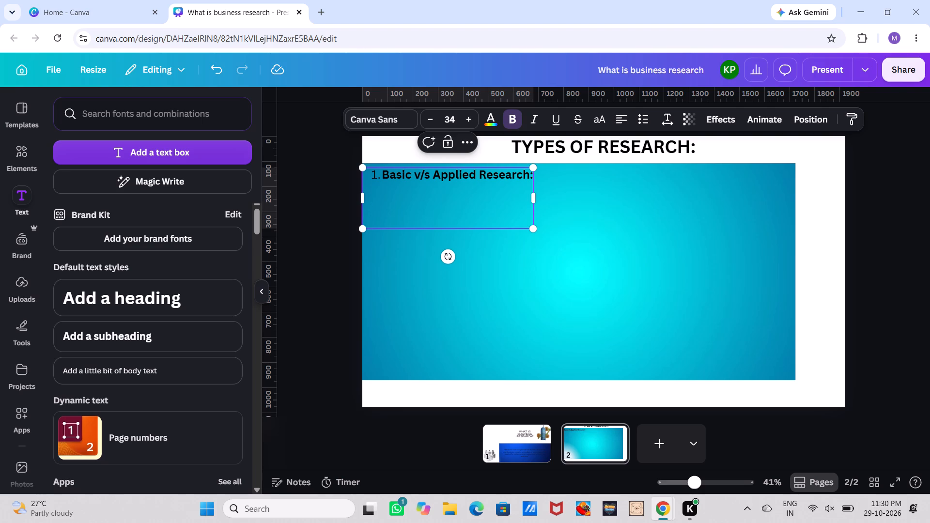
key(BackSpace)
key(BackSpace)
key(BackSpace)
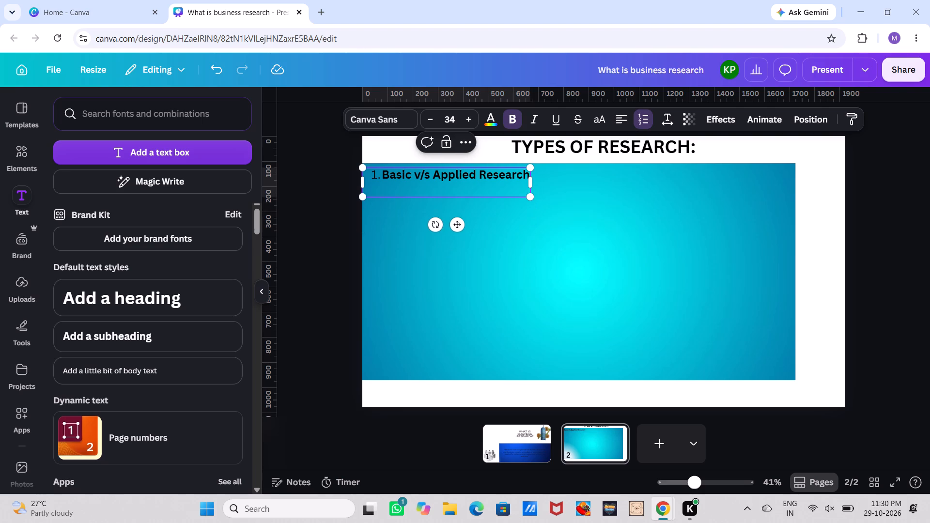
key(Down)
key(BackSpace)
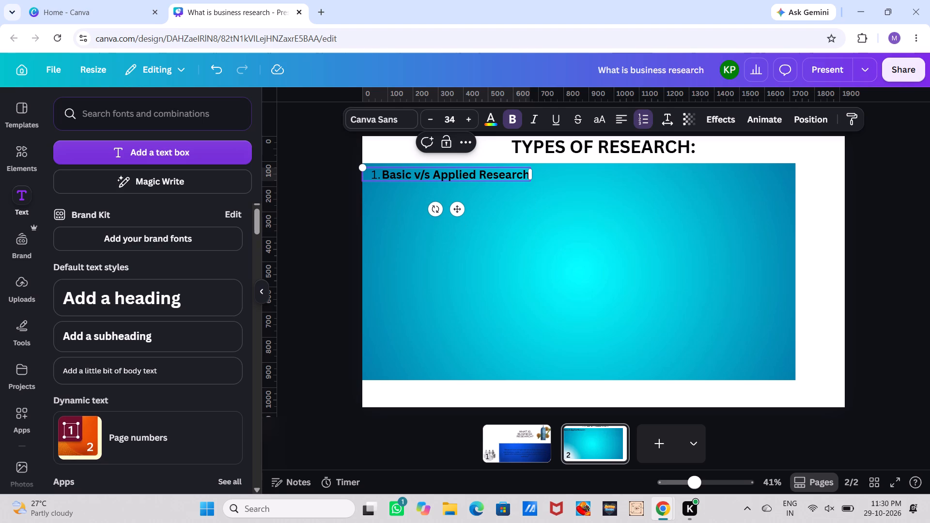
Put a colon and a space after "Basic v/s Applied Research".
text(: Basc)
key(BackSpace)
key(BackSpace)
key(BackSpace)
key(BackSpace)
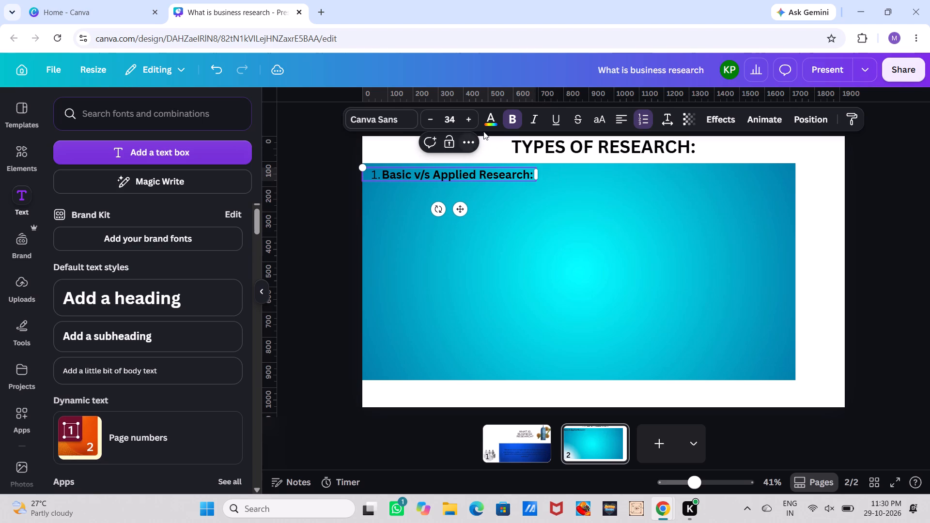
Remove bold from the whole "Basic v/s Applied Research:" text box.
click(514, 106)
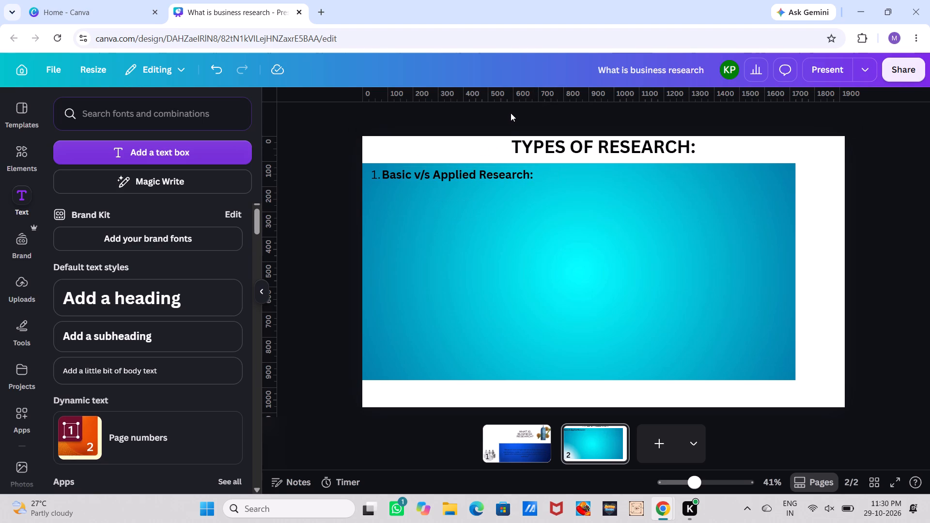
click(526, 171)
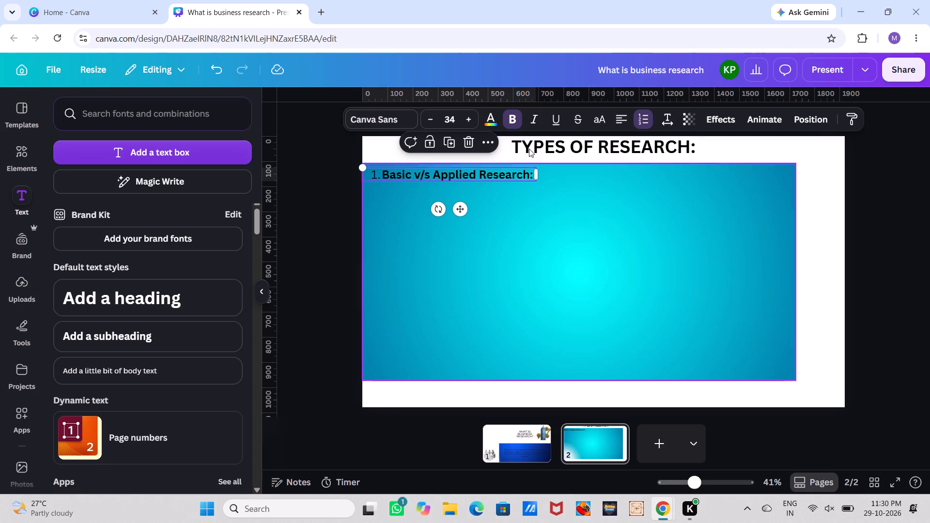
click(518, 124)
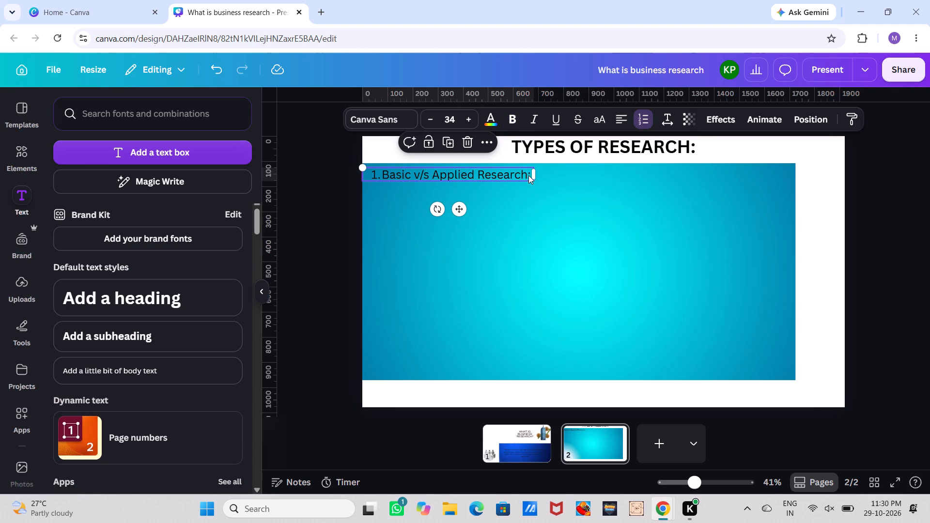
Continue the first list item after the colon with "Basic research is also known as Fundamental or Pure research".
click(531, 176)
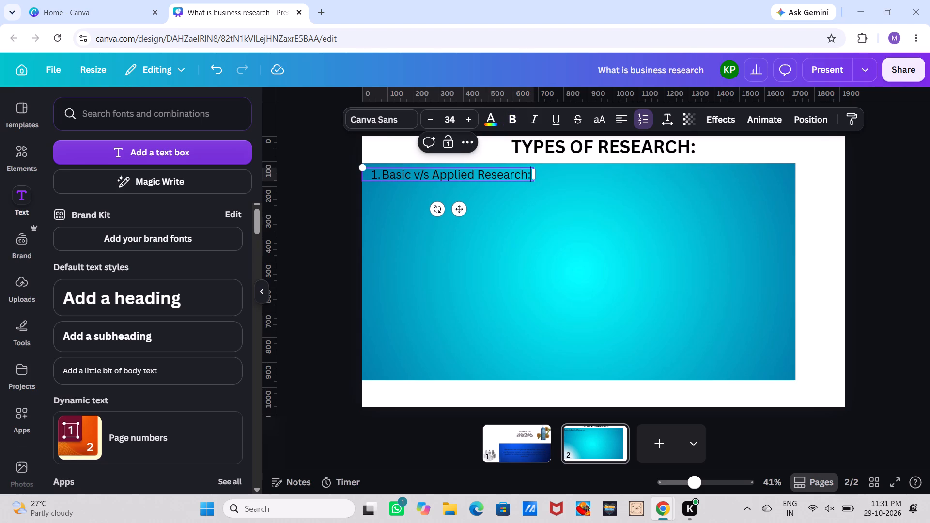
key(space)
text(Basic)
key(space)
key(r)
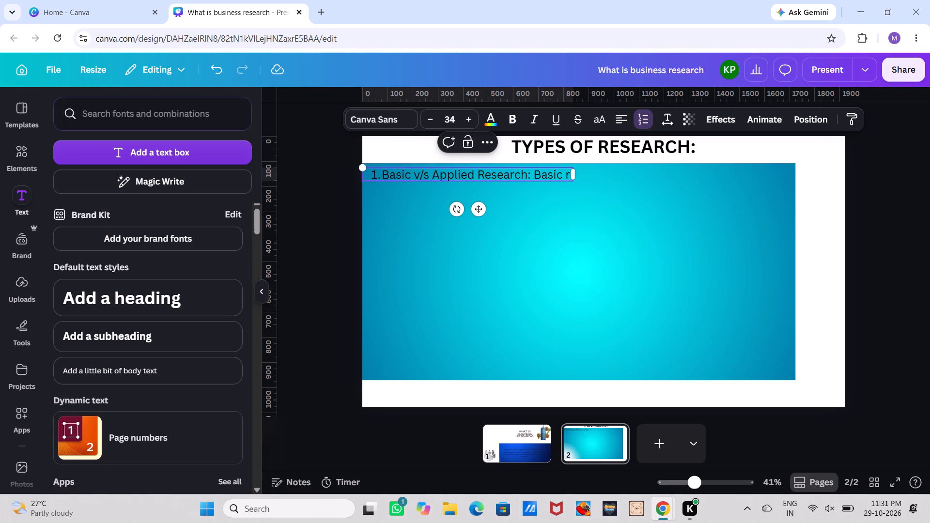
text(esearch)
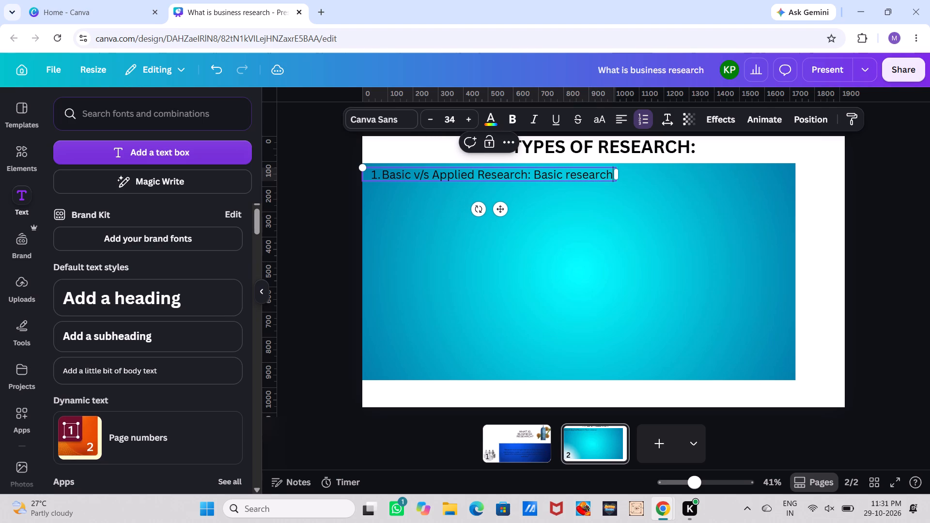
key(space)
text(is also known)
key(space)
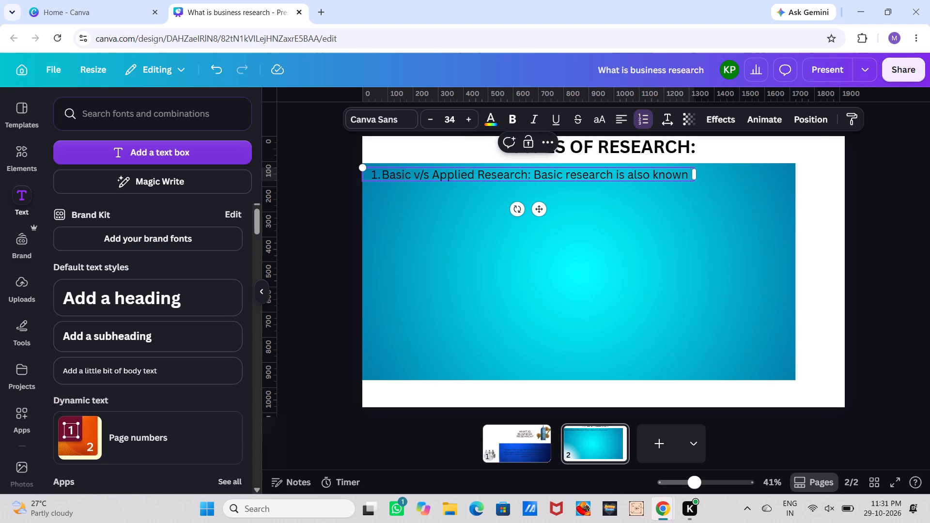
text(as Fundamental)
key(space)
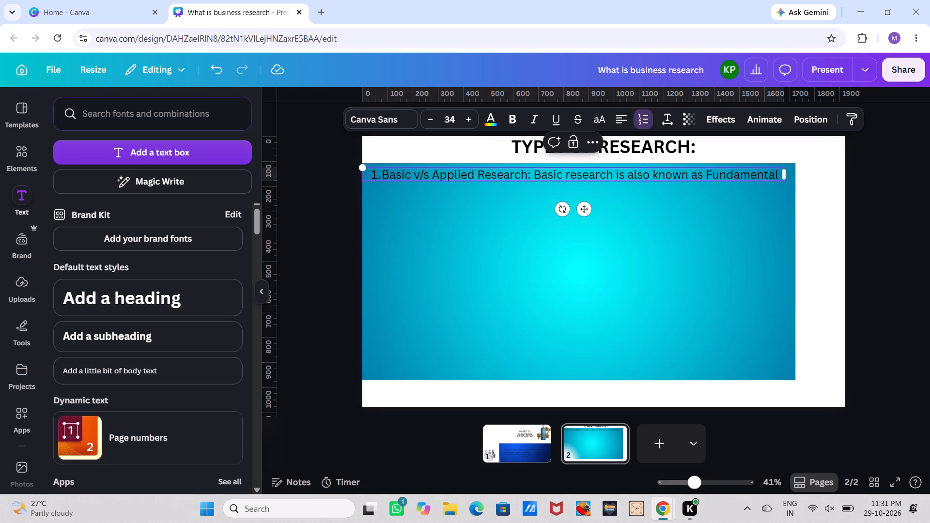
text(or Pure research)
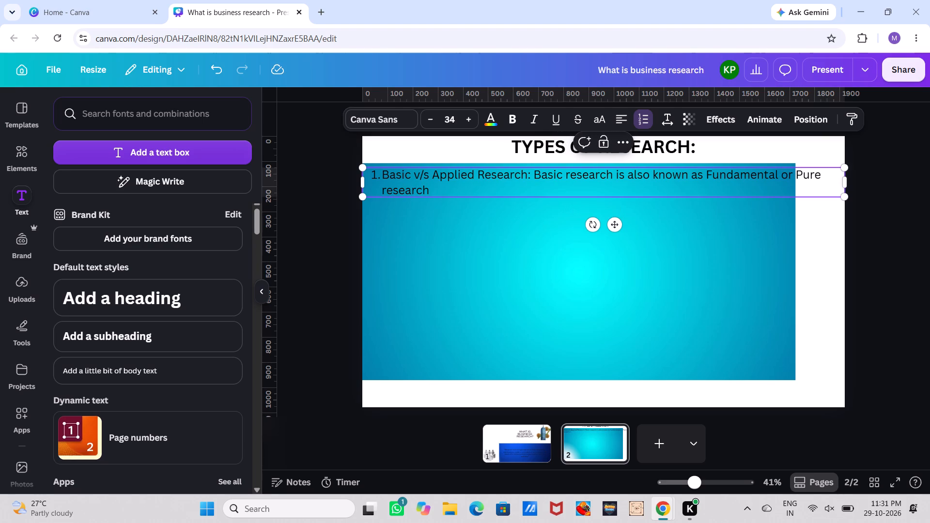
End that sentence with a period and add "It is concerned with generalisation and formulation of theory.".
text(. It)
key(space)
text(is)
key(space)
text(concerned)
key(space)
text(with)
key(space)
text(gener)
text(alisation and f)
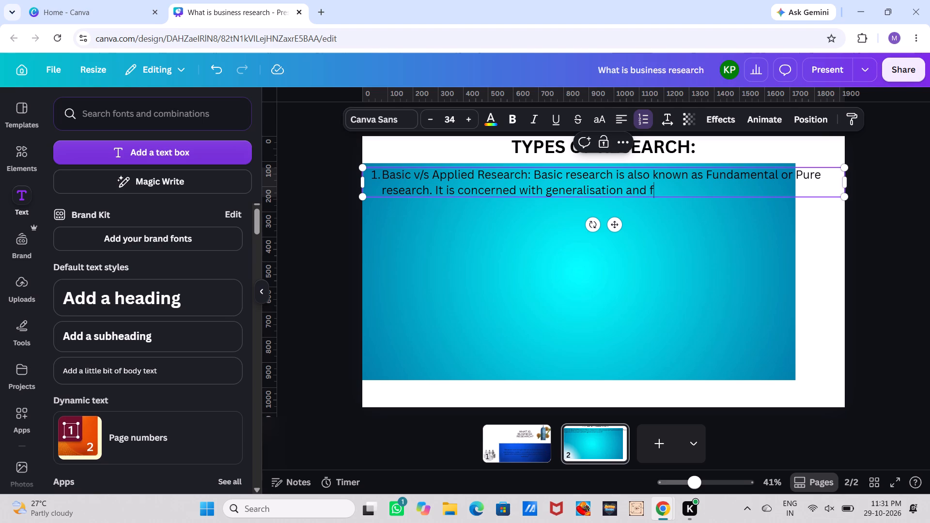
text(ormula)
text(tion)
key(space)
text(of theory)
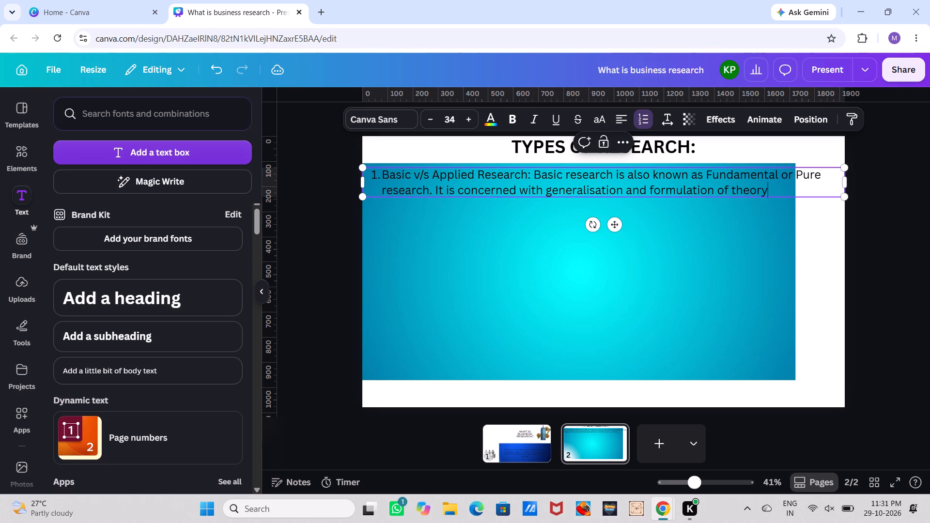
key(period)
key(space)
Add an unnumbered line below the first list item reading "“ Gathering knowledge for knowledge” is basic knowledge".
key(Return)
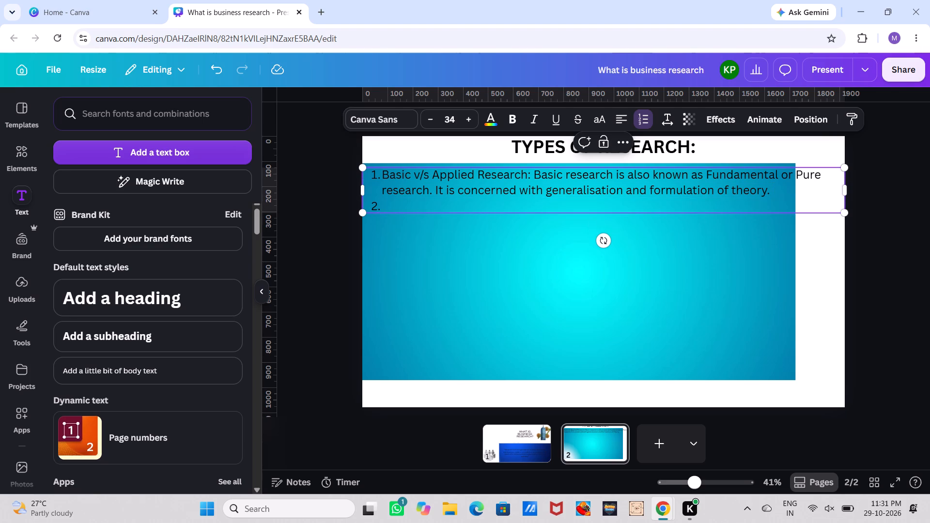
key(BackSpace)
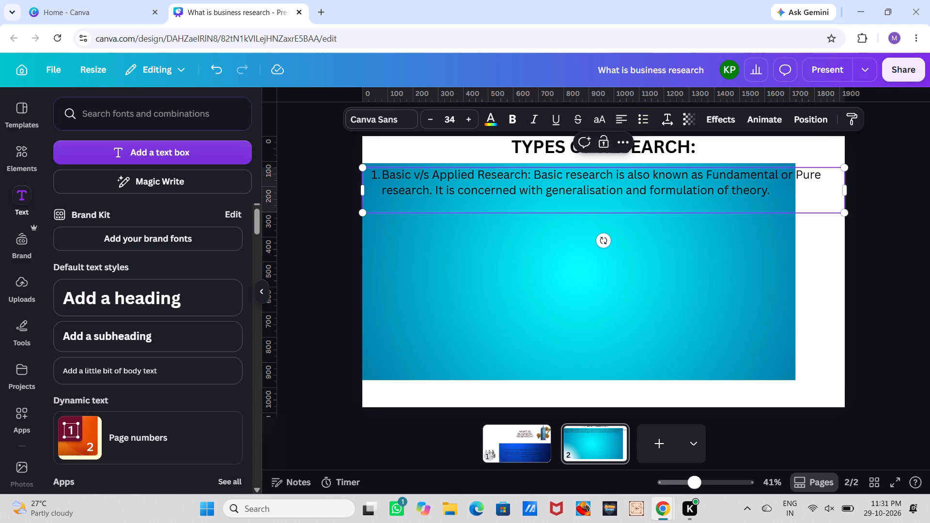
key(shift+quotedbl)
key(space)
text(Gathering)
key(space)
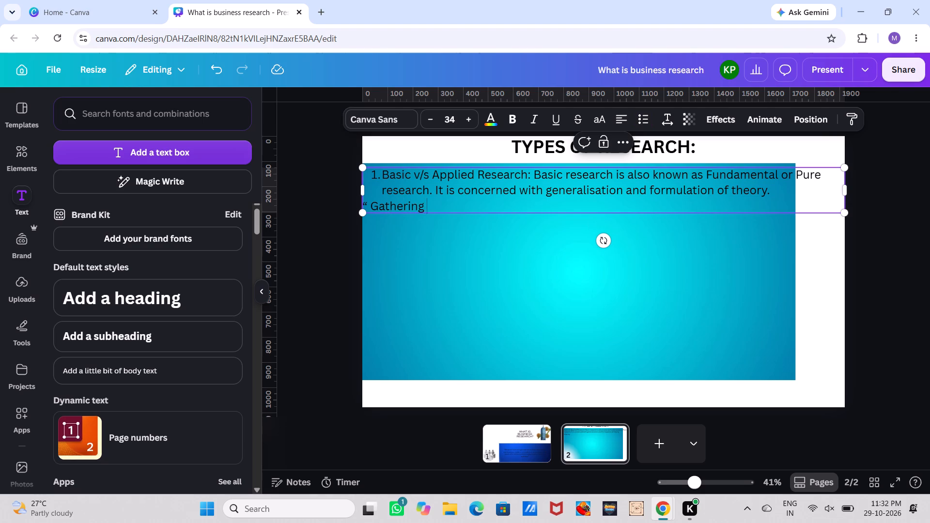
text(knowledge)
key(space)
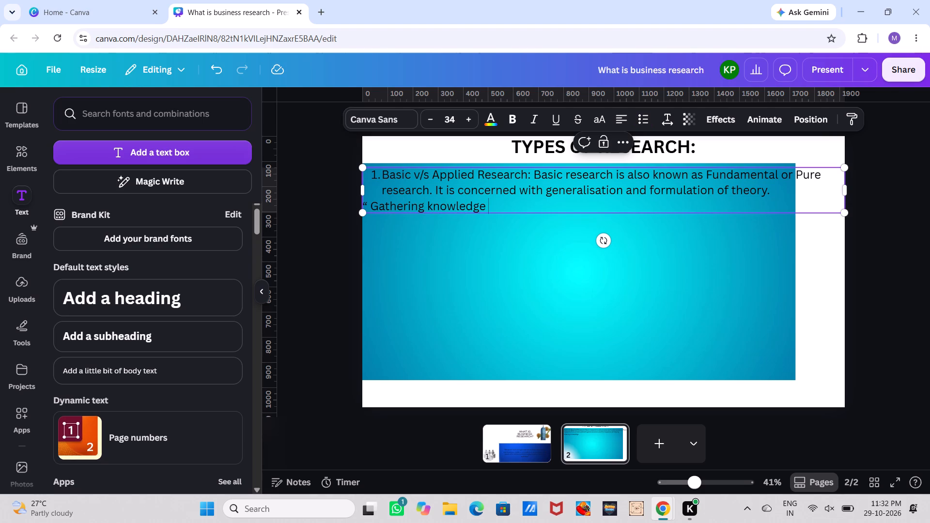
text(for know)
text(ledge)
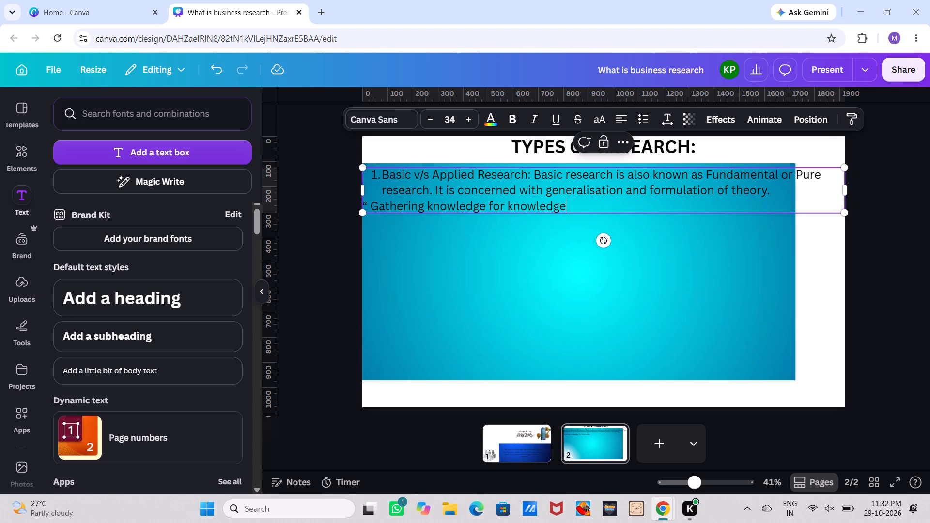
text(")
key(space)
text(is basiv)
key(BackSpace)
text(c)
key(space)
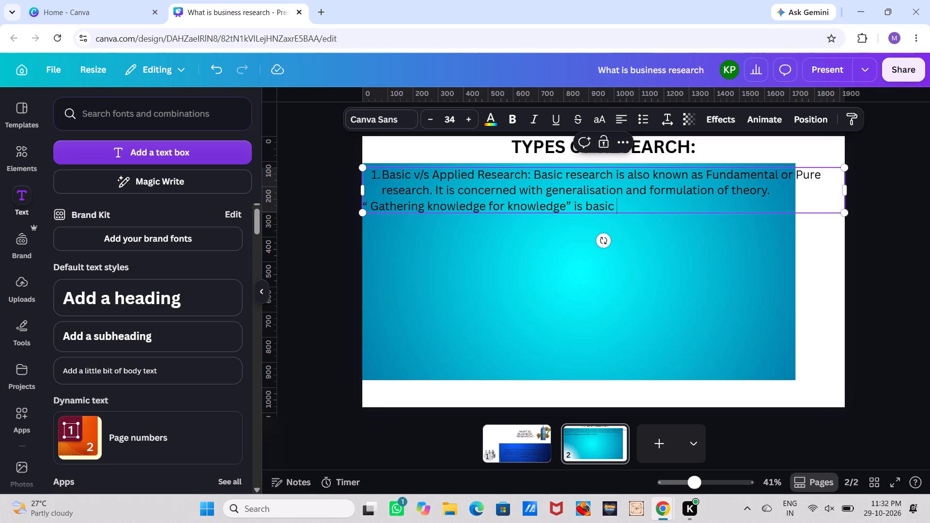
text(knowledge)
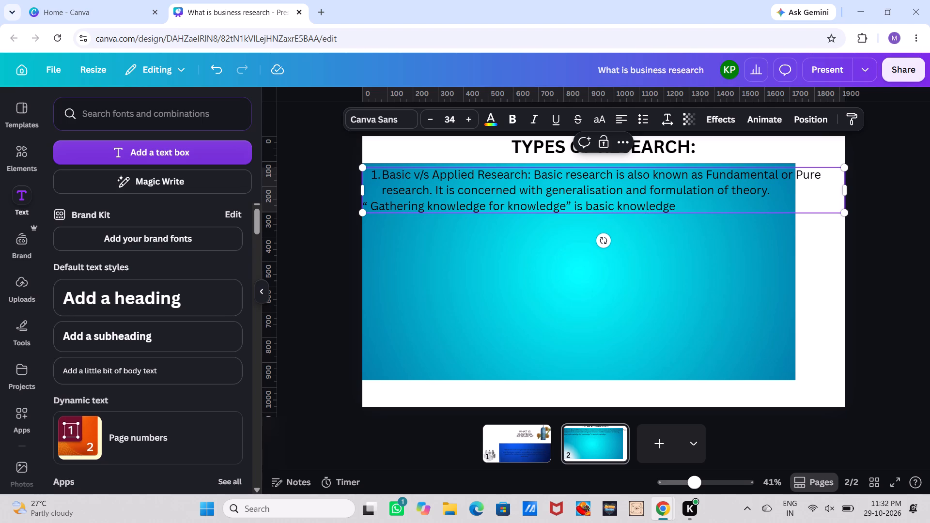
End the sentence with a period and add "This research adds to already existing scientific knowledge which will be useful for related researches in future".
text(. This)
key(space)
text(research)
key(space)
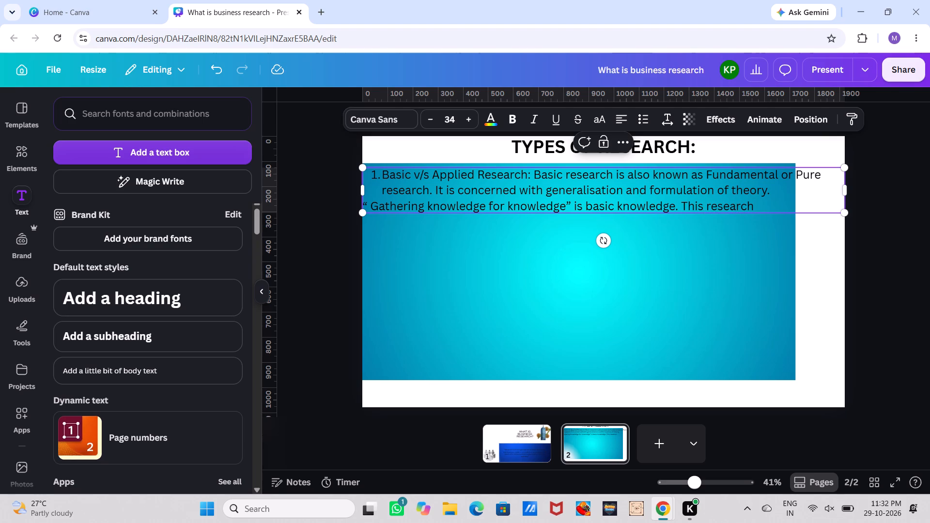
text(adds to already)
key(space)
text(existing scientific)
key(space)
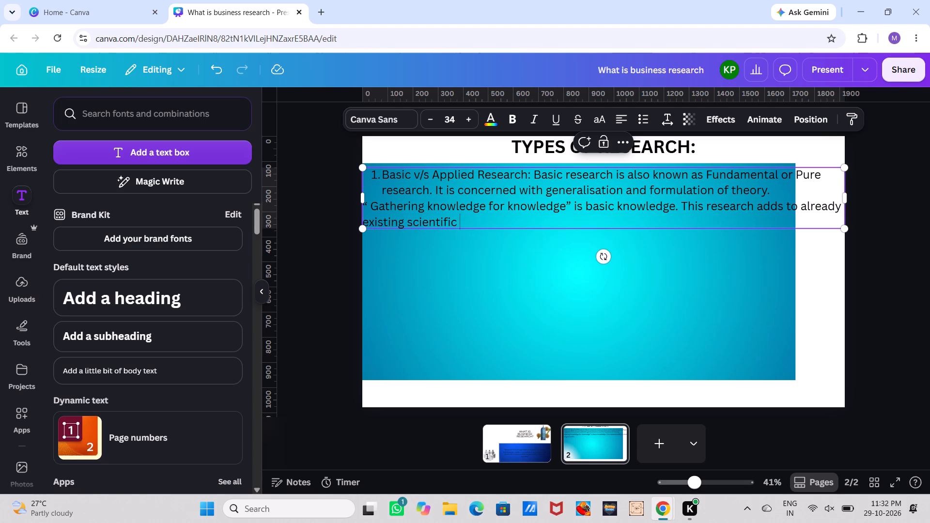
text(know)
text(ledge)
key(space)
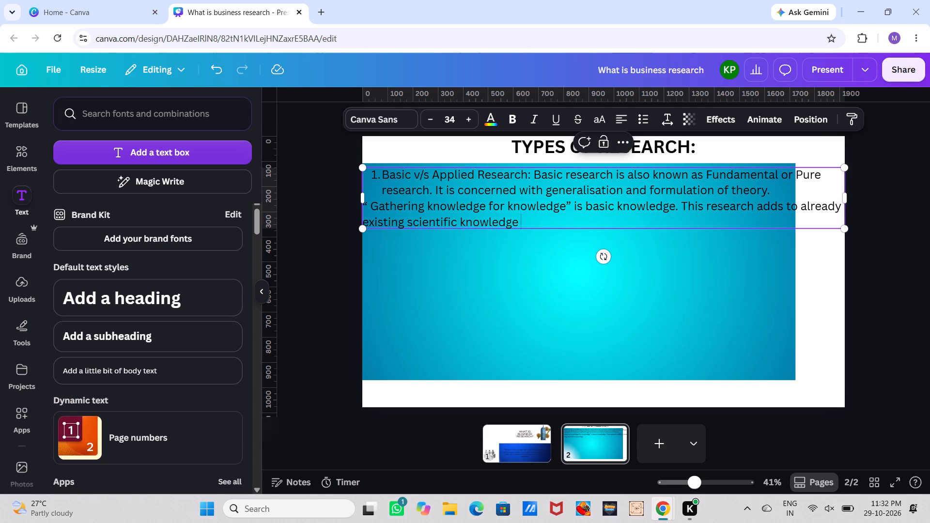
text(which will be useful)
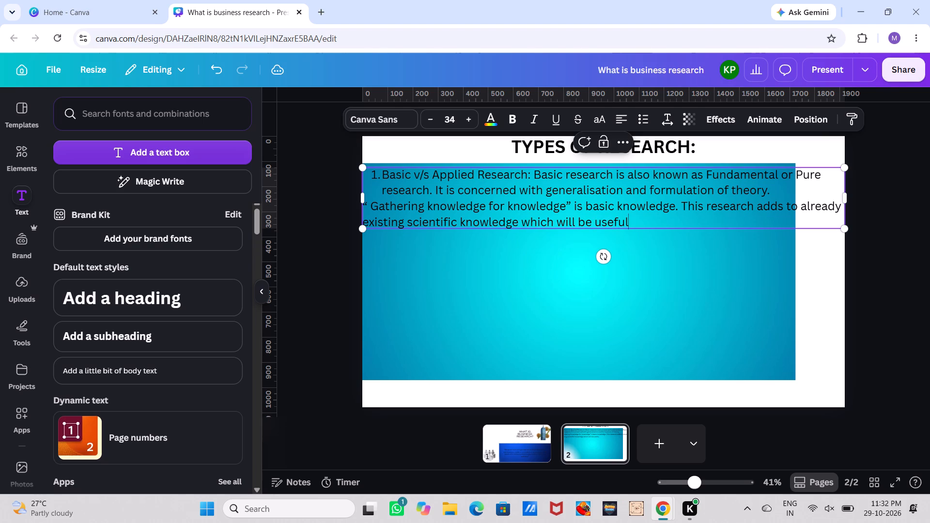
key(space)
text(for related)
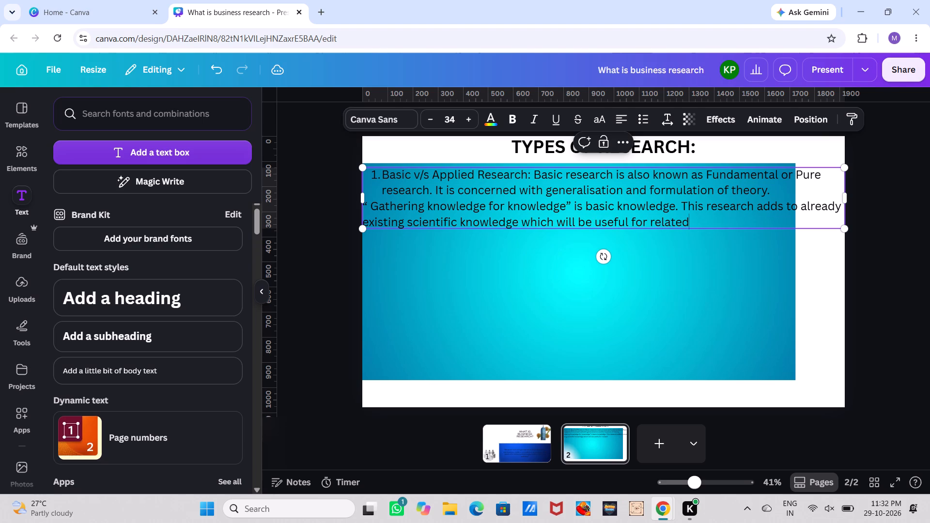
key(space)
text(r)
text(ese)
text(arches)
key(space)
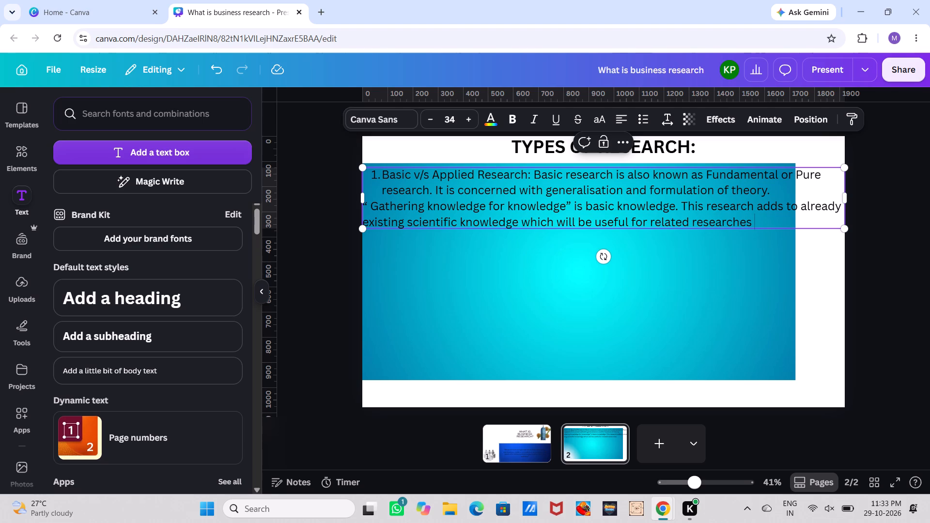
text(ij)
key(BackSpace)
text(n future)
End that sentence with a period and add "It addresses itself to more fundamental questions rather than immediate problems of particular firms.".
text(. It)
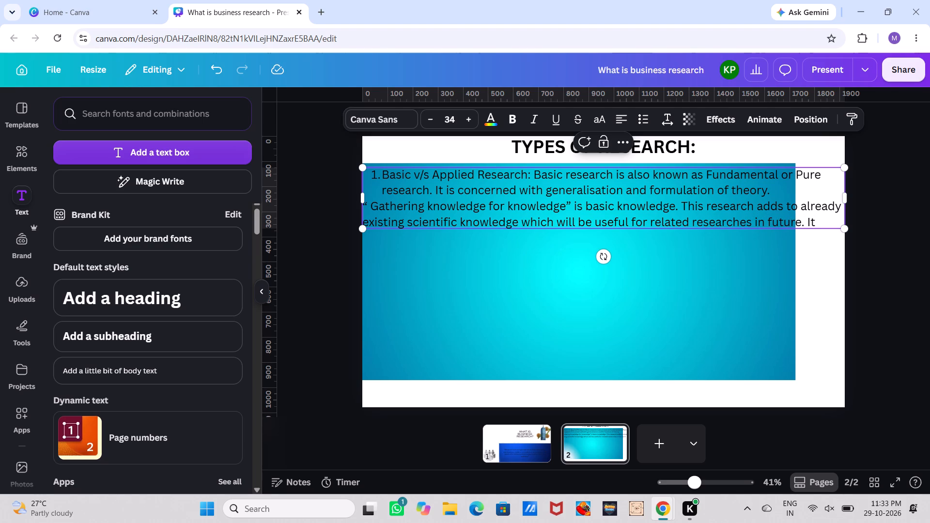
key(space)
text(addresses itself)
key(space)
text(to more)
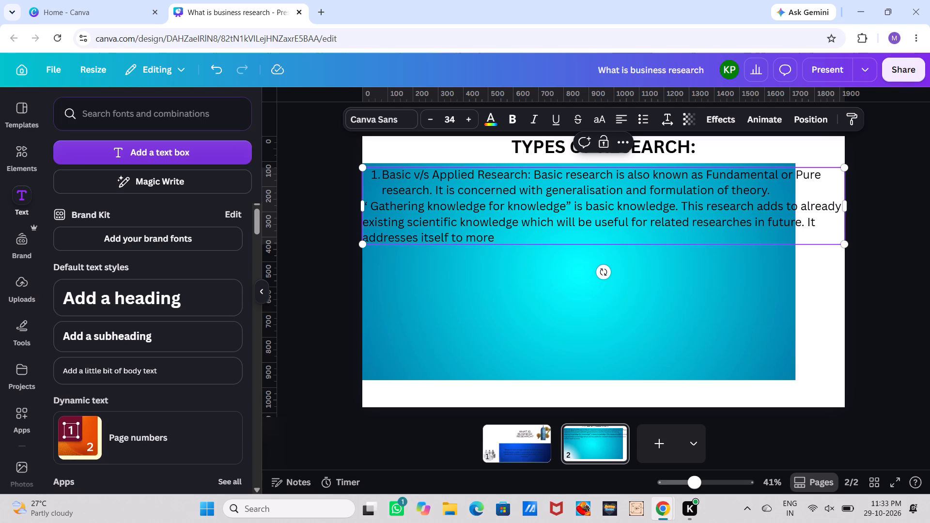
key(space)
text(fundamental)
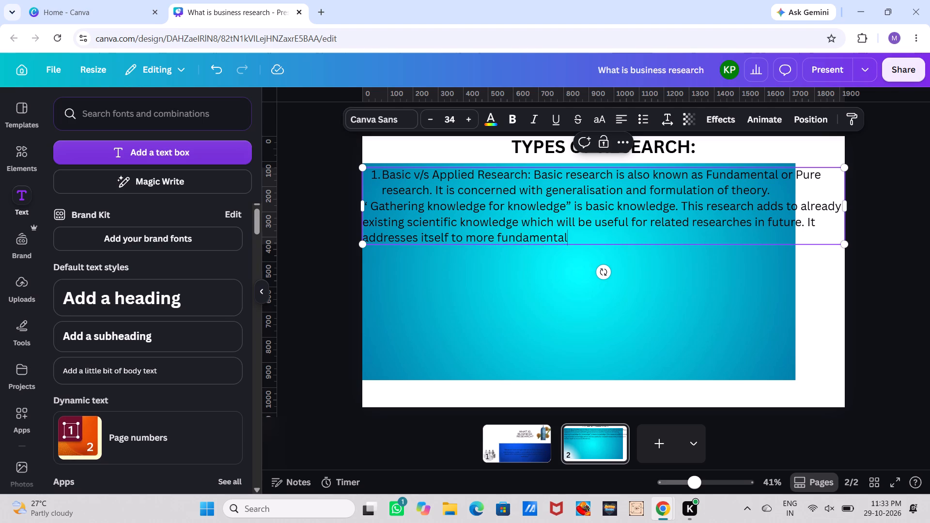
key(space)
text(questions)
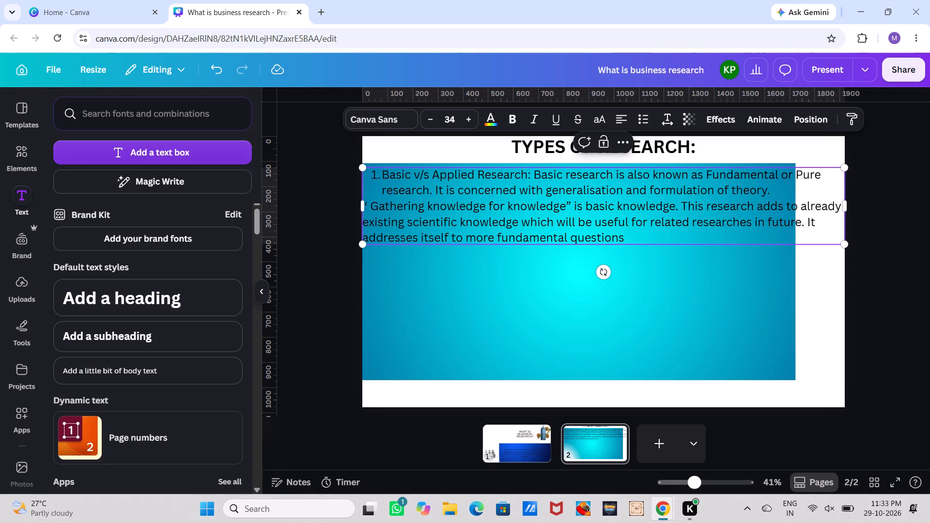
key(space)
text(rather than)
key(space)
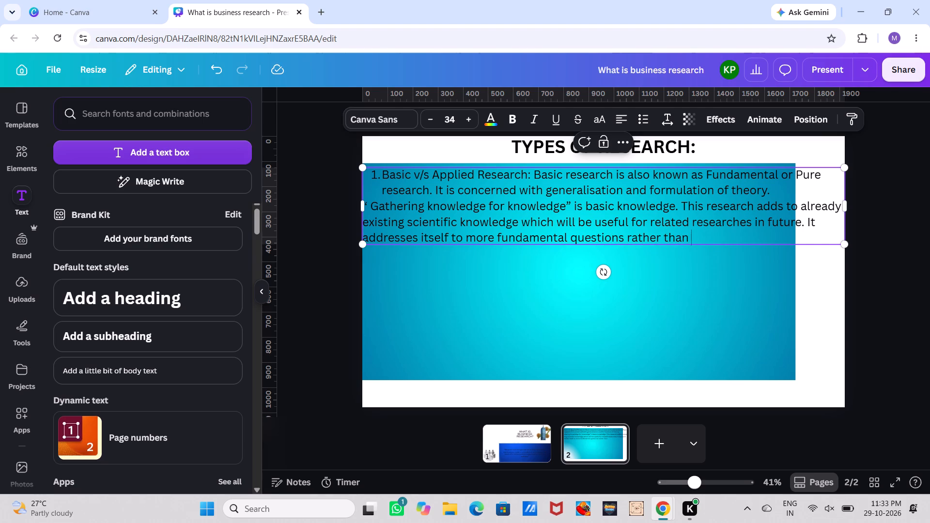
text(in)
key(BackSpace)
text(mmediate)
key(space)
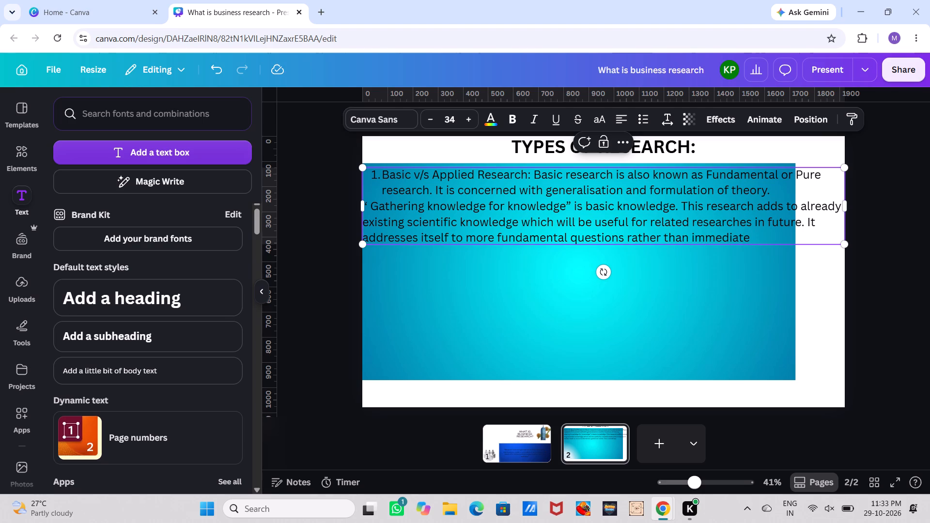
text(probl)
text(em)
key(s)
key(space)
text(of particular)
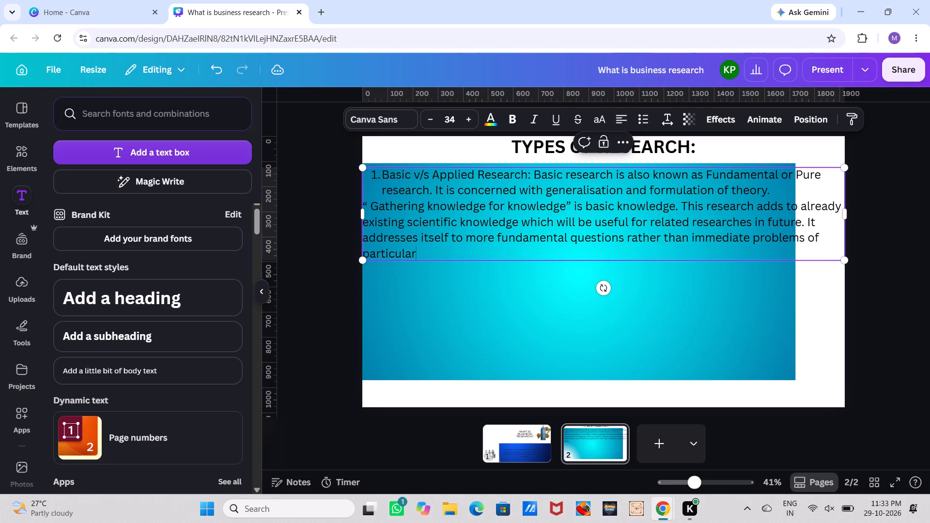
key(space)
text(firms.)
Make only the words "Basic v/s Applied Research" in the first list item bold.
drag(384, 176, 526, 178)
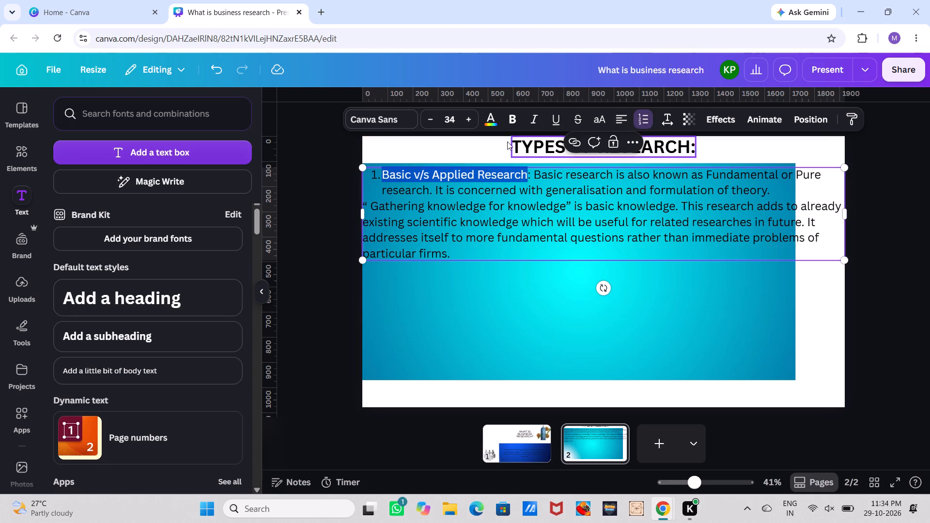
click(505, 124)
click(322, 215)
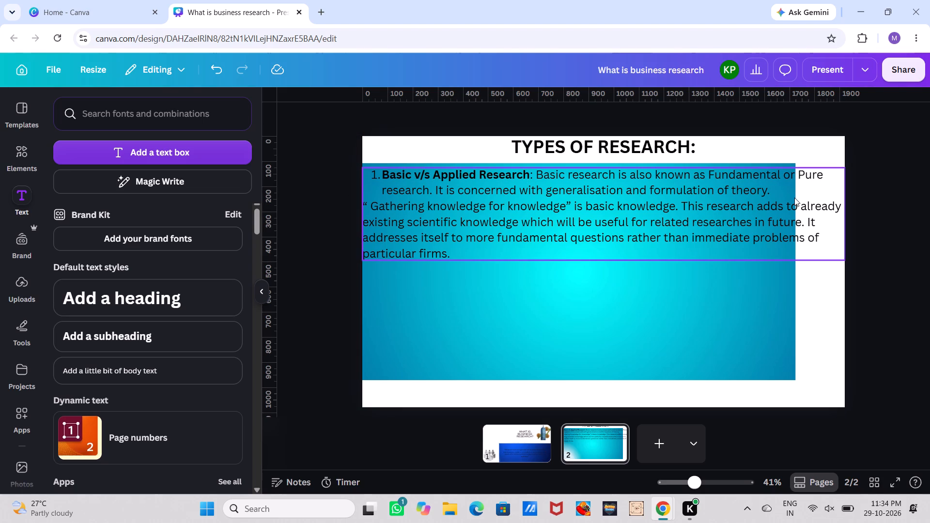
Narrow the research body text box from both sides so it fits within the turquoise background with small side margins.
click(822, 206)
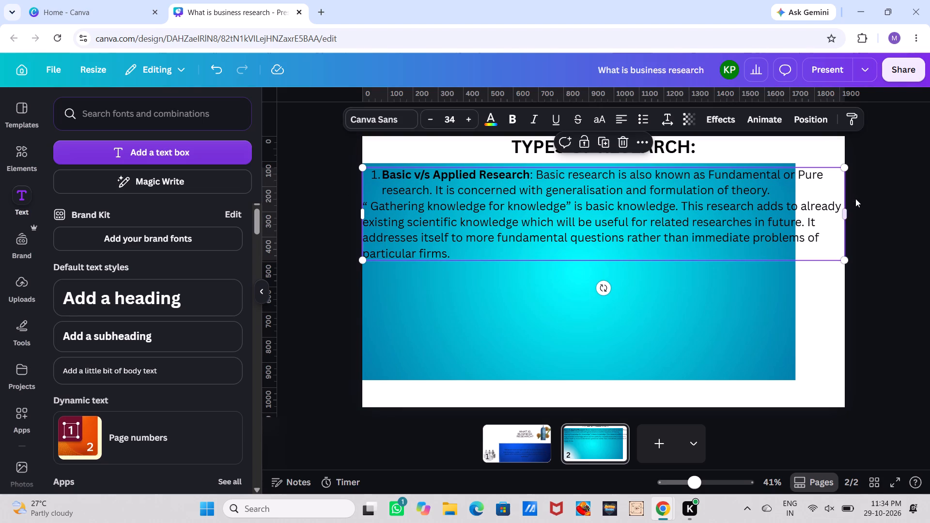
drag(848, 211, 790, 222)
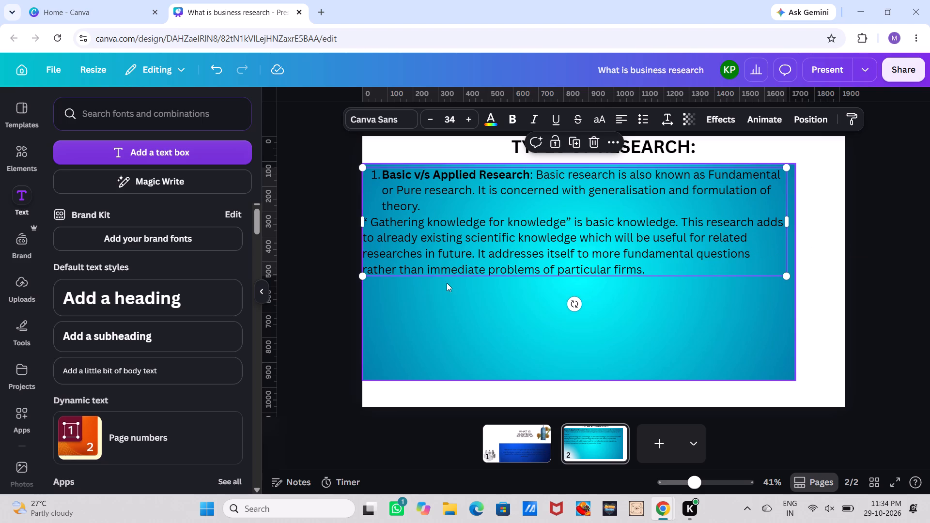
drag(360, 224, 368, 224)
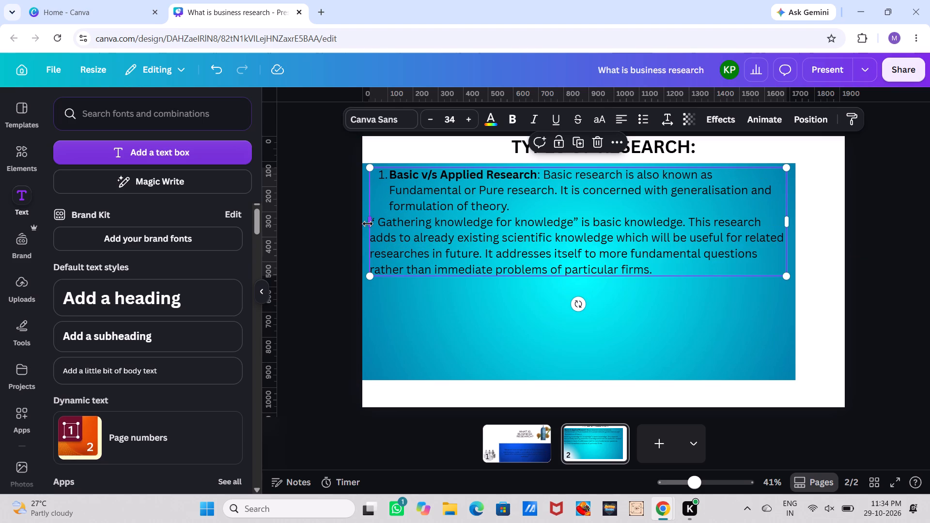
click(336, 229)
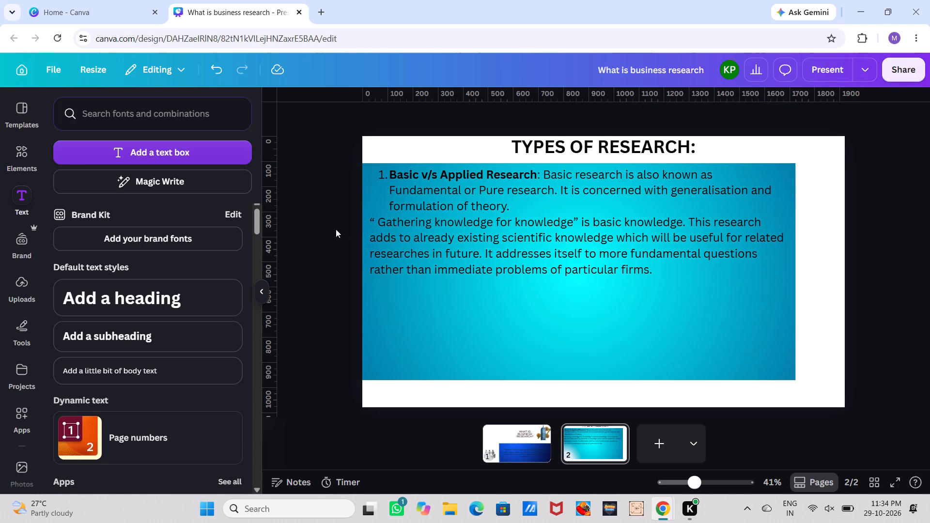
Scale the body text box down to font size about 30.3 and place it at the turquoise background's upper-left corner.
click(456, 227)
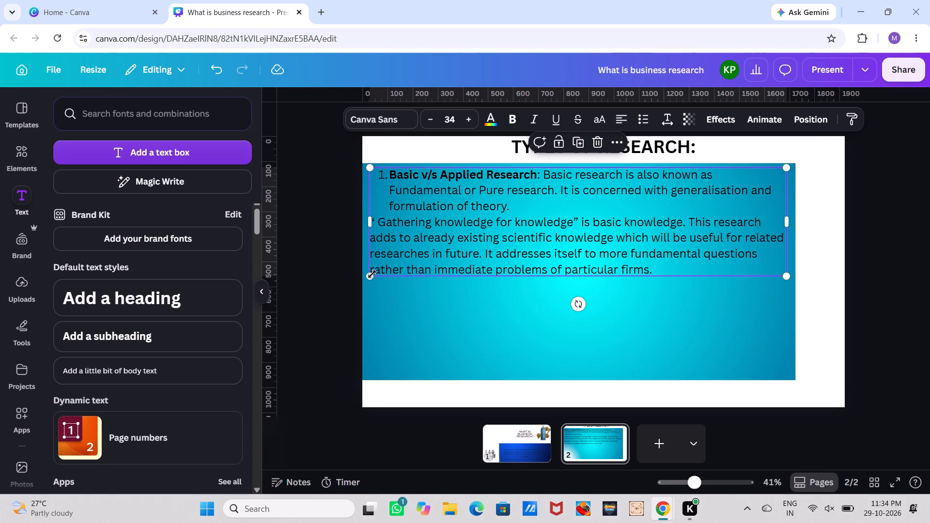
drag(371, 274, 400, 254)
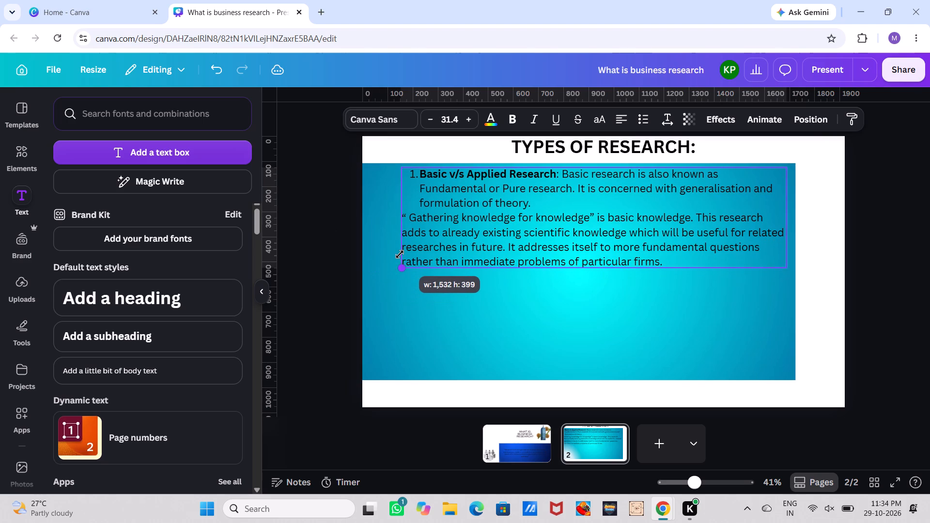
drag(400, 254, 414, 251)
drag(444, 240, 409, 246)
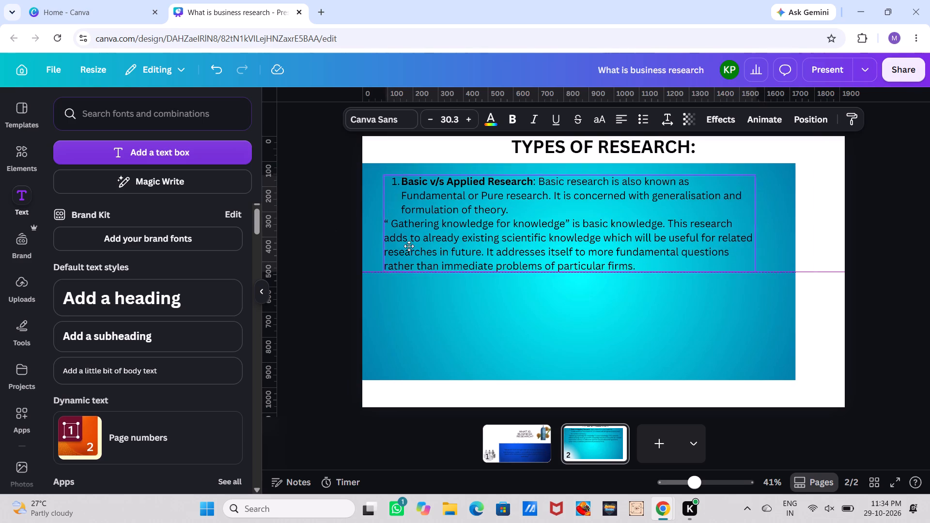
drag(409, 246, 398, 239)
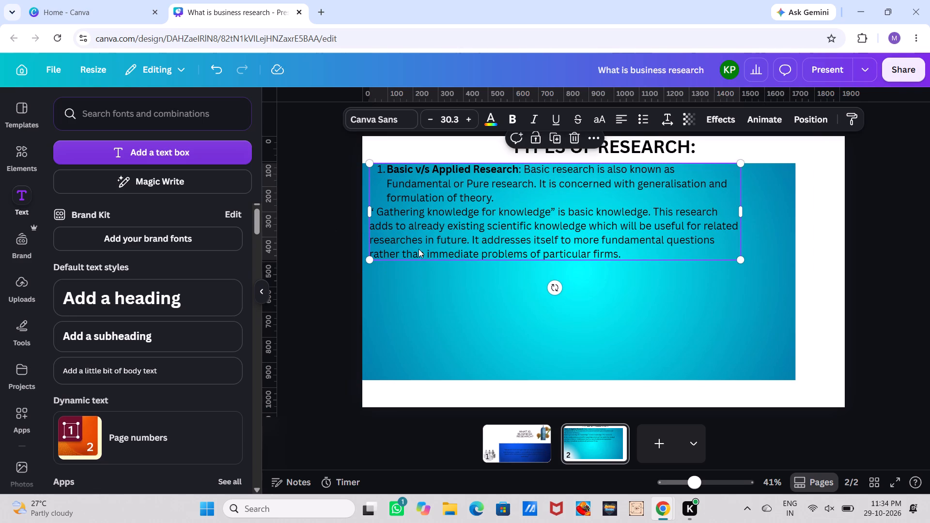